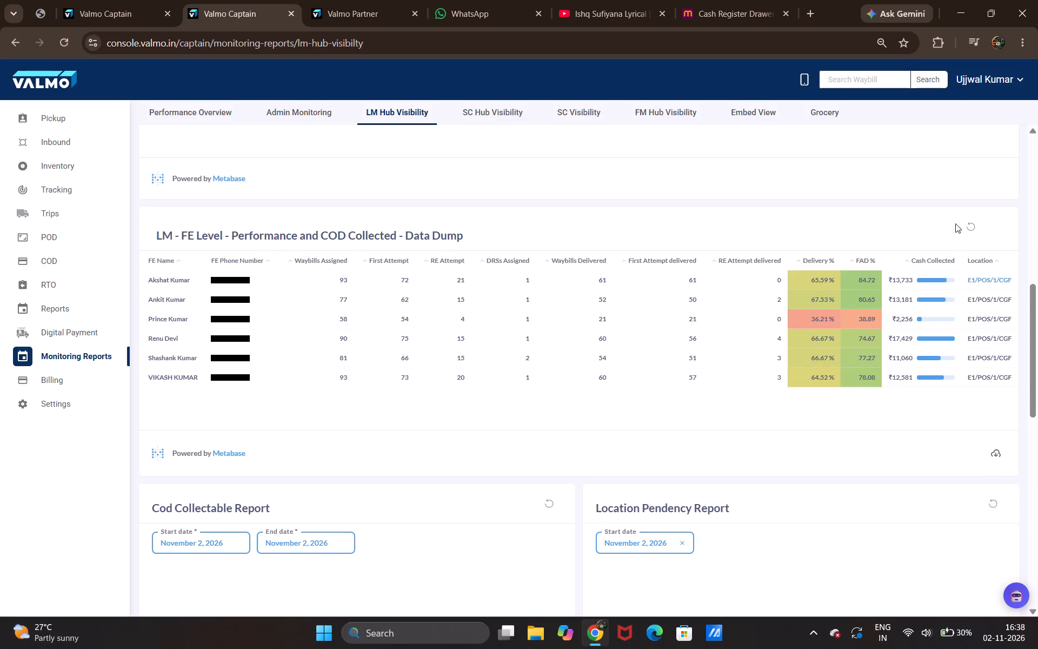
Refresh the LM FE-level performance and COD report and examine the third executive's delivered and re-attempt delivered counts.
click(969, 228)
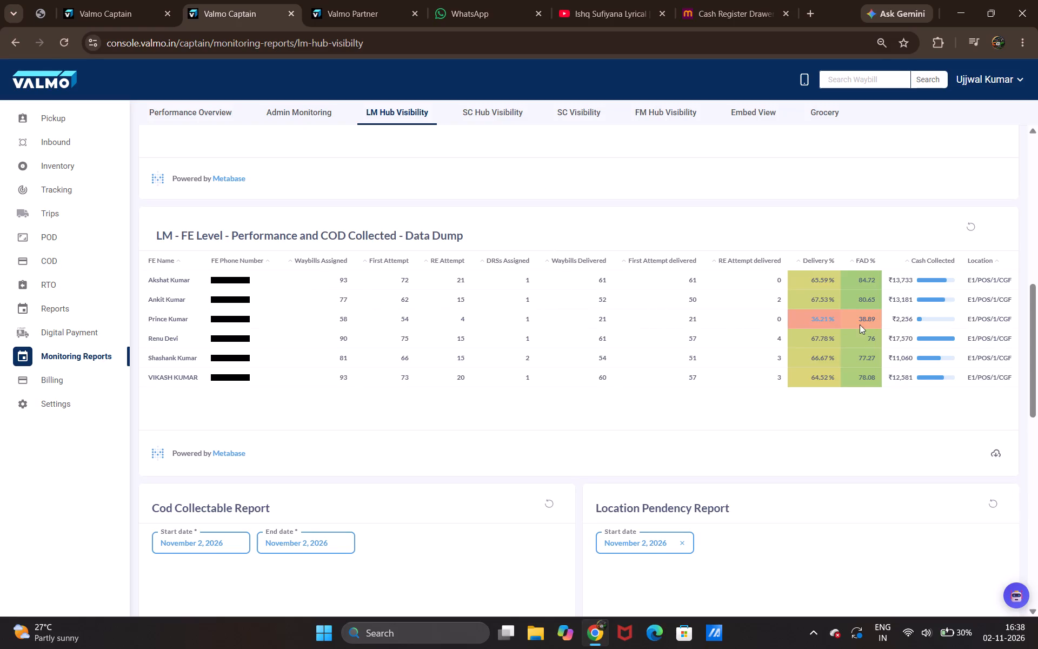
drag(577, 322, 683, 322)
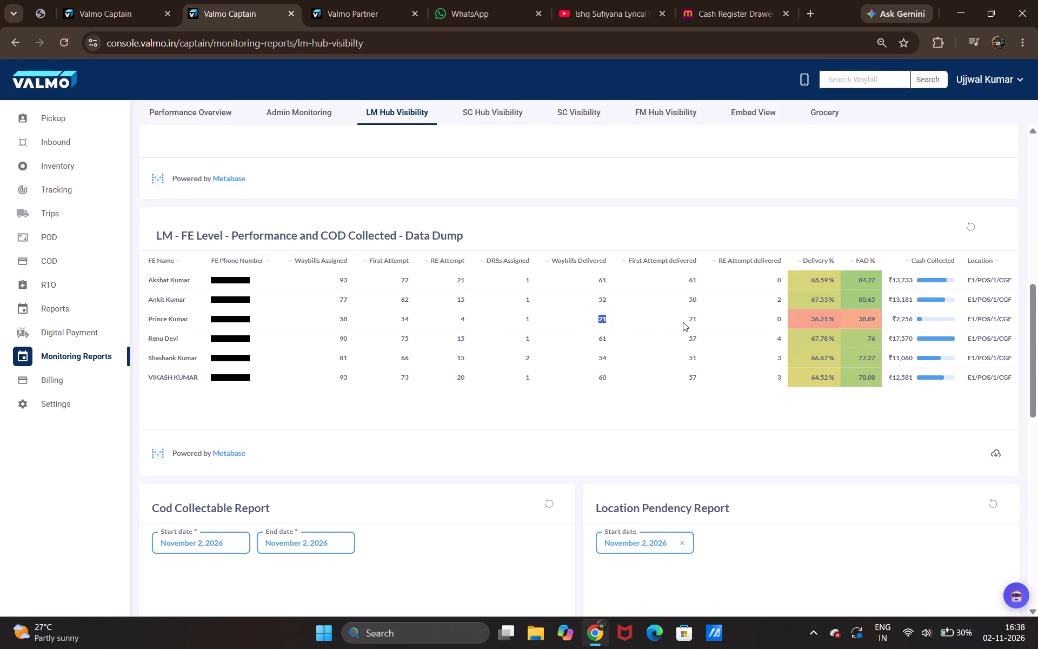
drag(683, 322, 714, 322)
drag(717, 316, 753, 315)
click(702, 323)
drag(689, 317, 738, 317)
drag(714, 317, 743, 317)
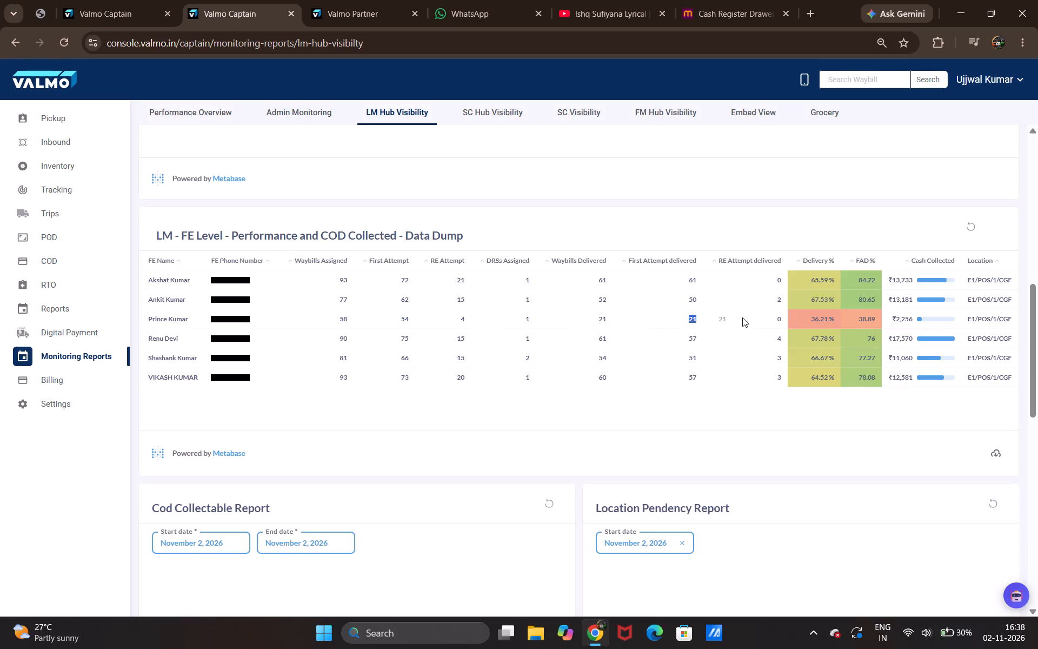
drag(705, 317, 780, 316)
drag(717, 320, 751, 323)
click(749, 319)
In POD's DRS Closure, load the delivery executive listed first in the FE-level report and set the scan type to RVP shipments.
scroll(165, 346, up, 3)
click(68, 241)
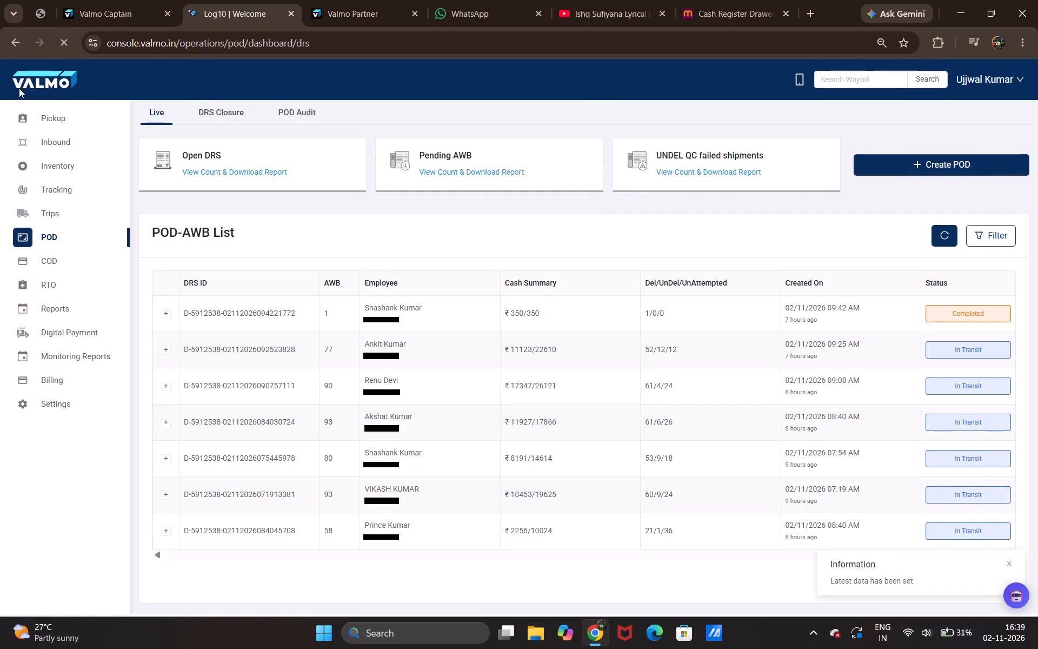
click(234, 107)
click(242, 154)
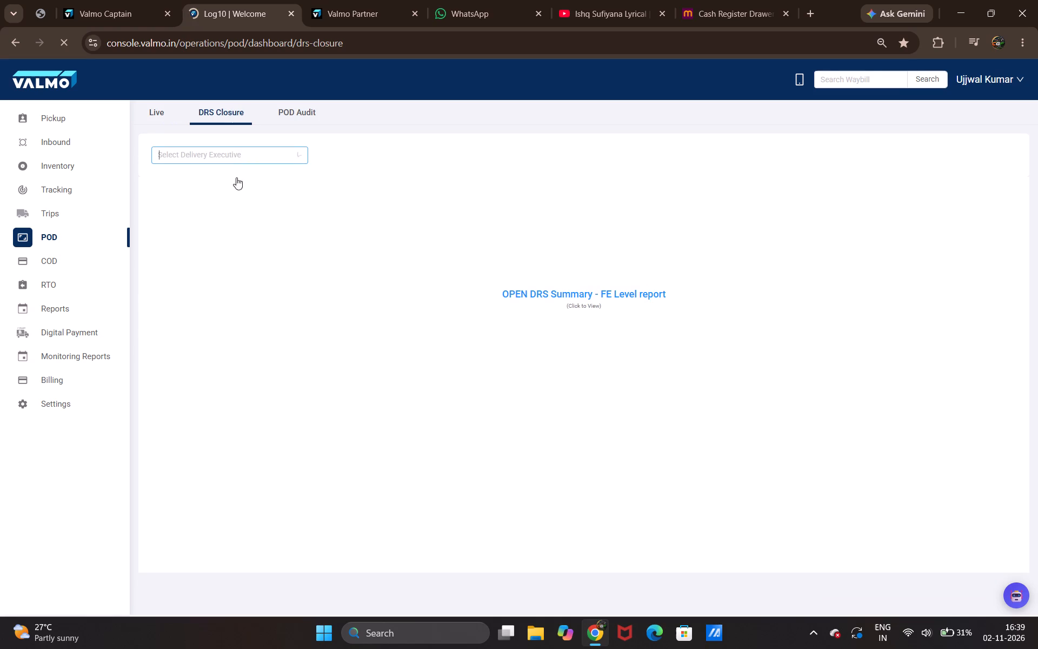
scroll(227, 205, down, 2)
scroll(196, 247, up, 2)
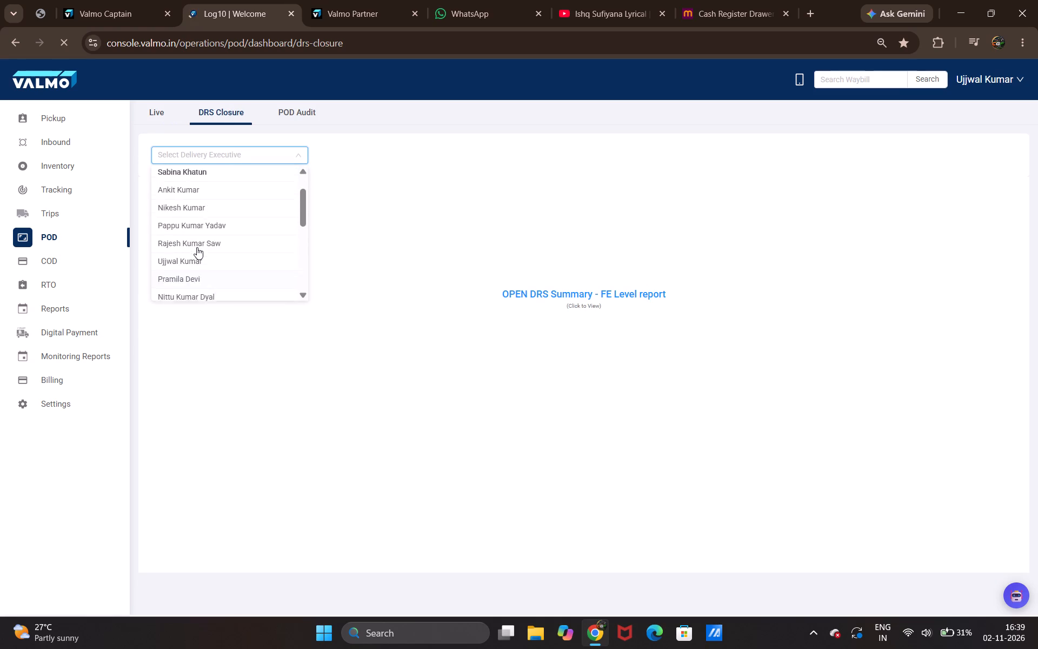
scroll(196, 242, down, 6)
click(201, 217)
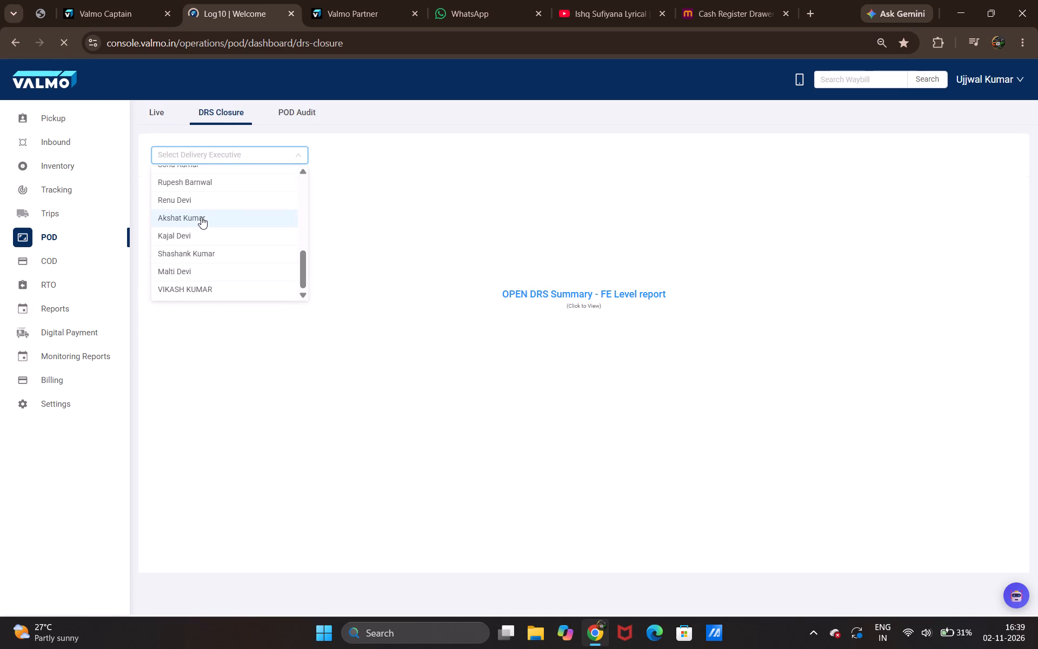
click(280, 241)
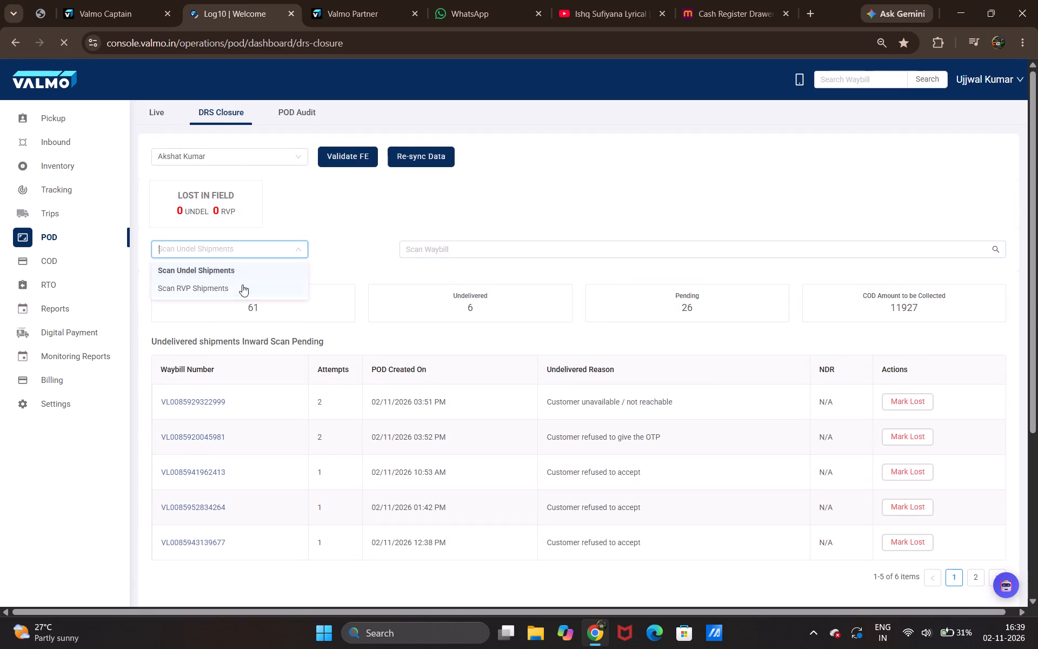
click(241, 284)
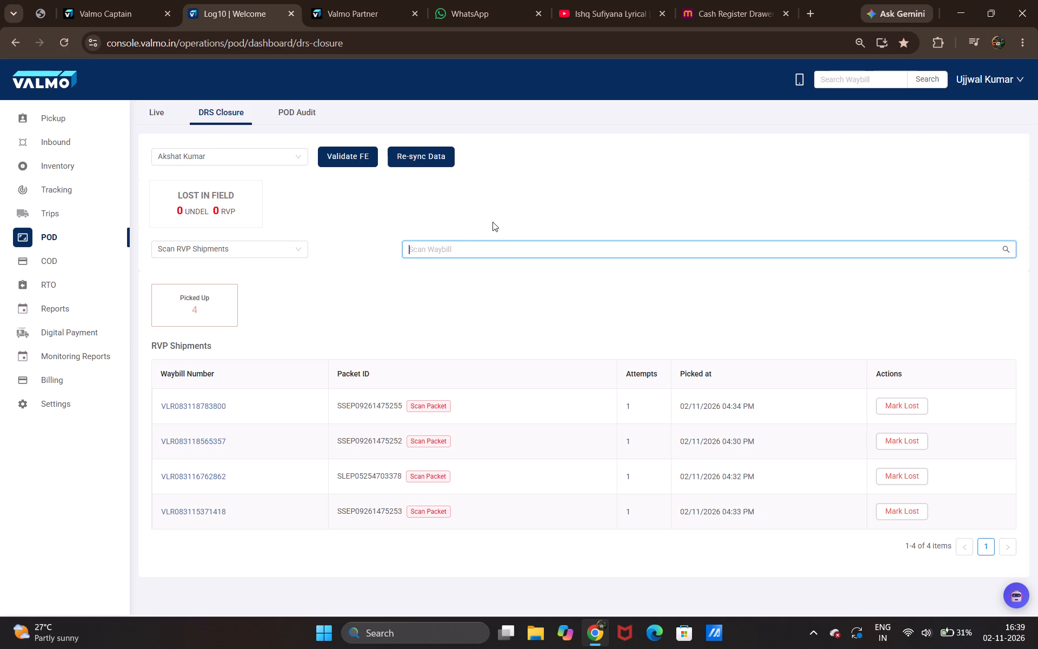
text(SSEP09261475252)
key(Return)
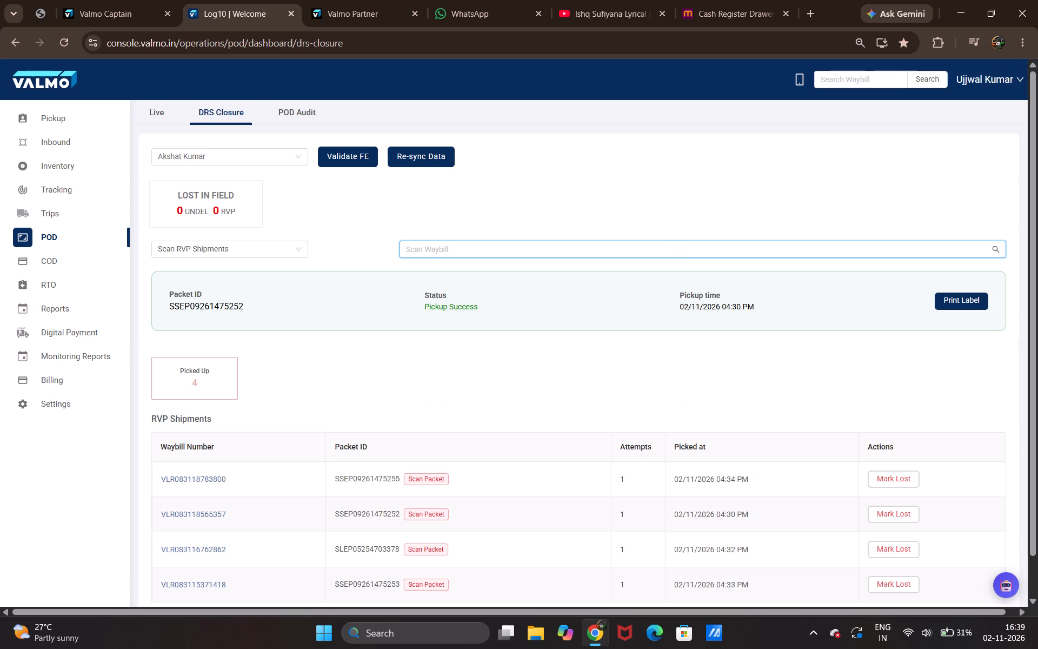
click(972, 299)
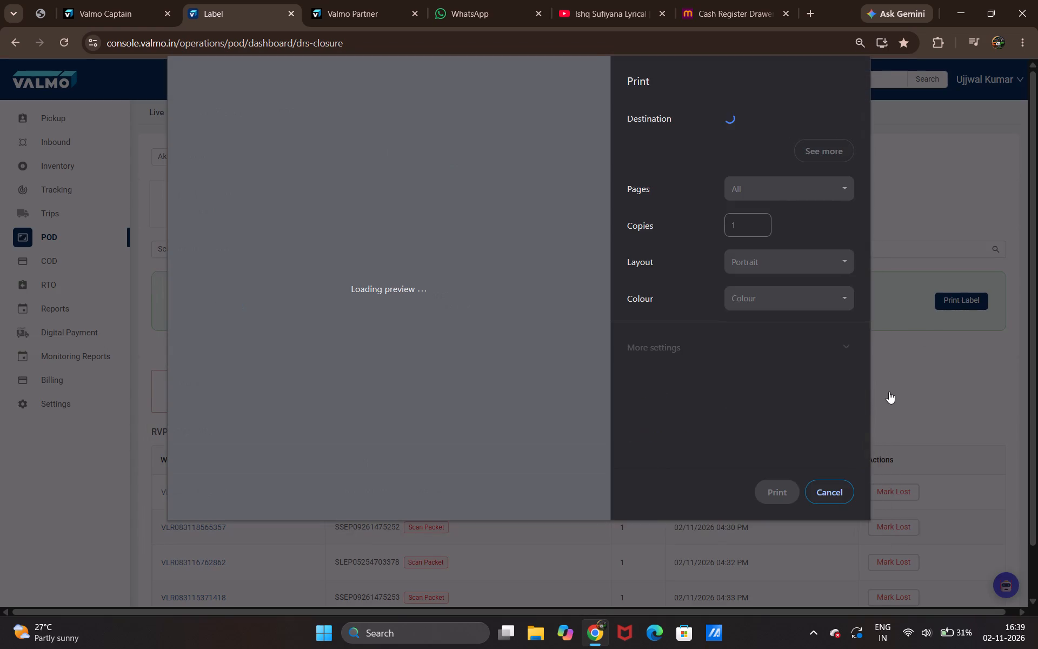
click(775, 492)
click(476, 246)
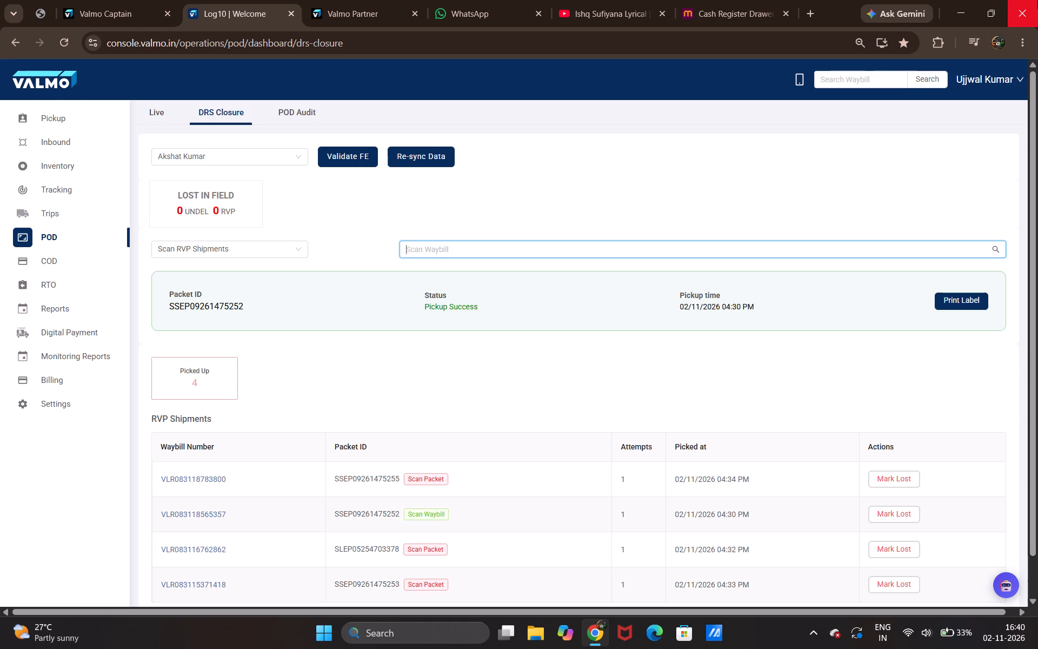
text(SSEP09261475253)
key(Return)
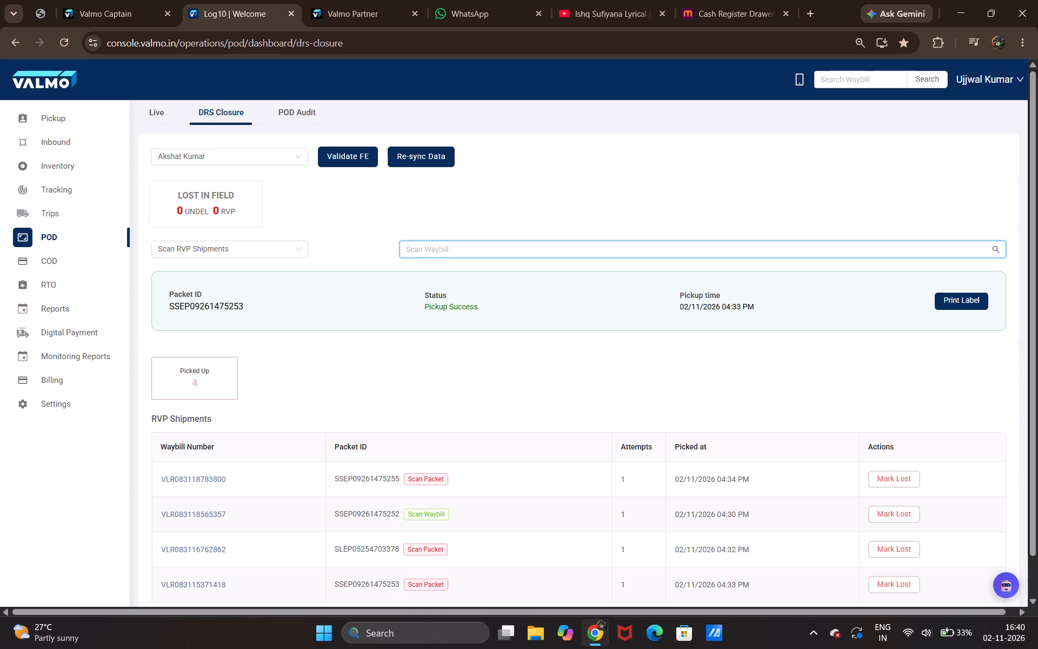
click(944, 303)
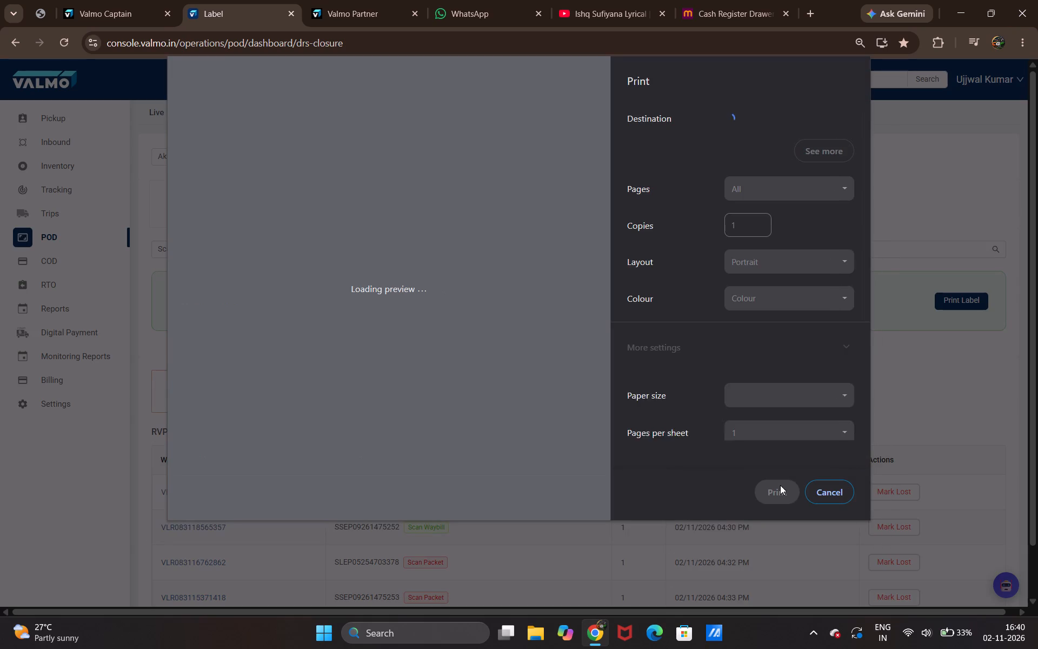
click(780, 488)
click(685, 250)
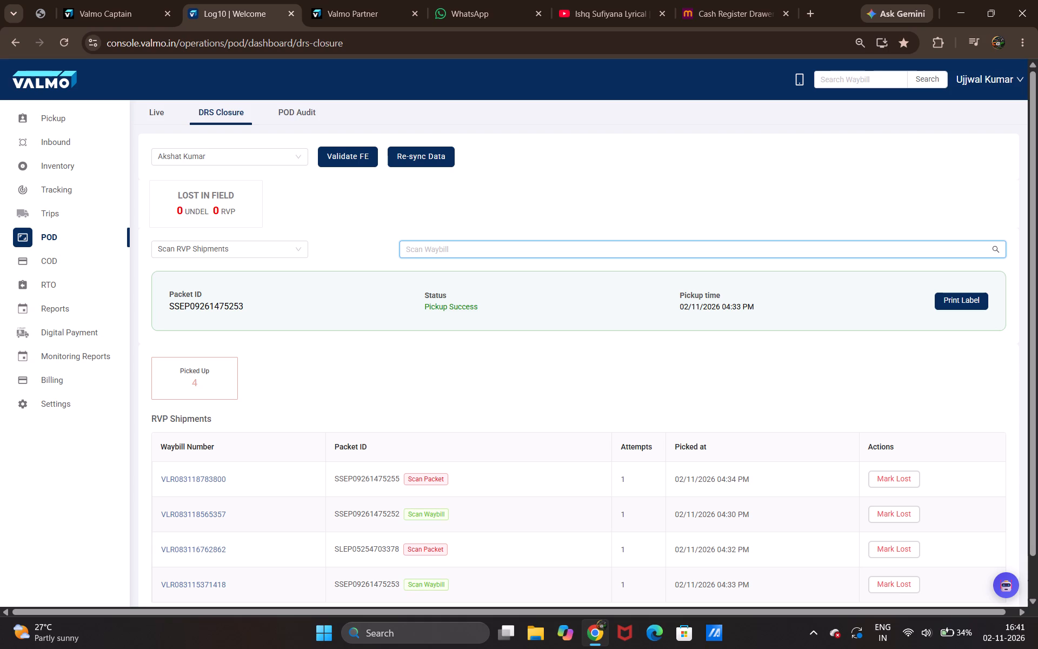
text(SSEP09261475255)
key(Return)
click(955, 299)
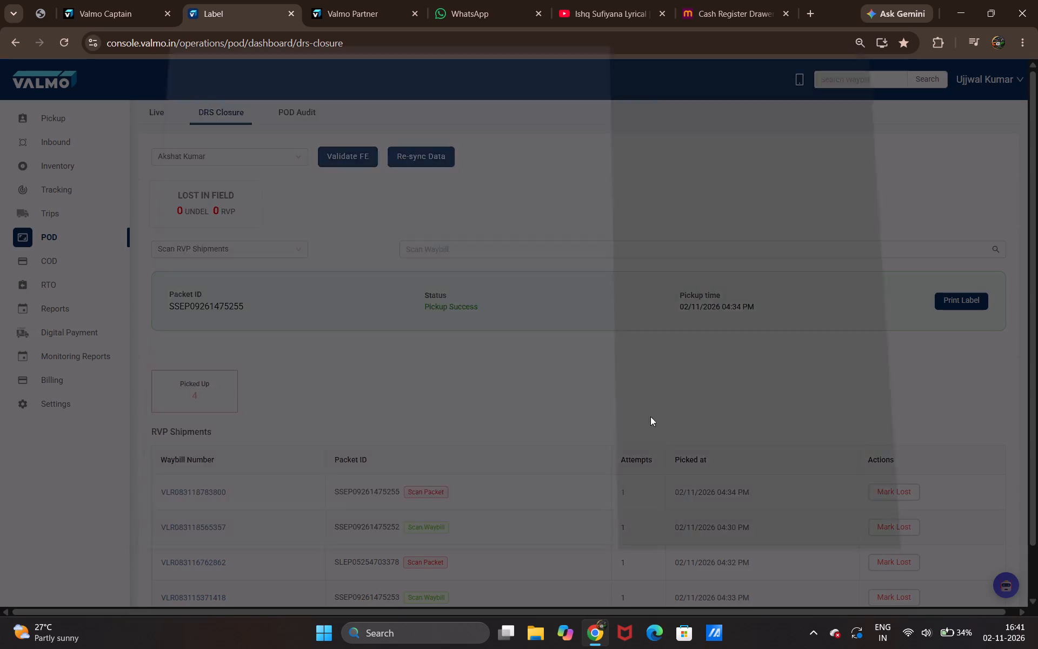
click(783, 496)
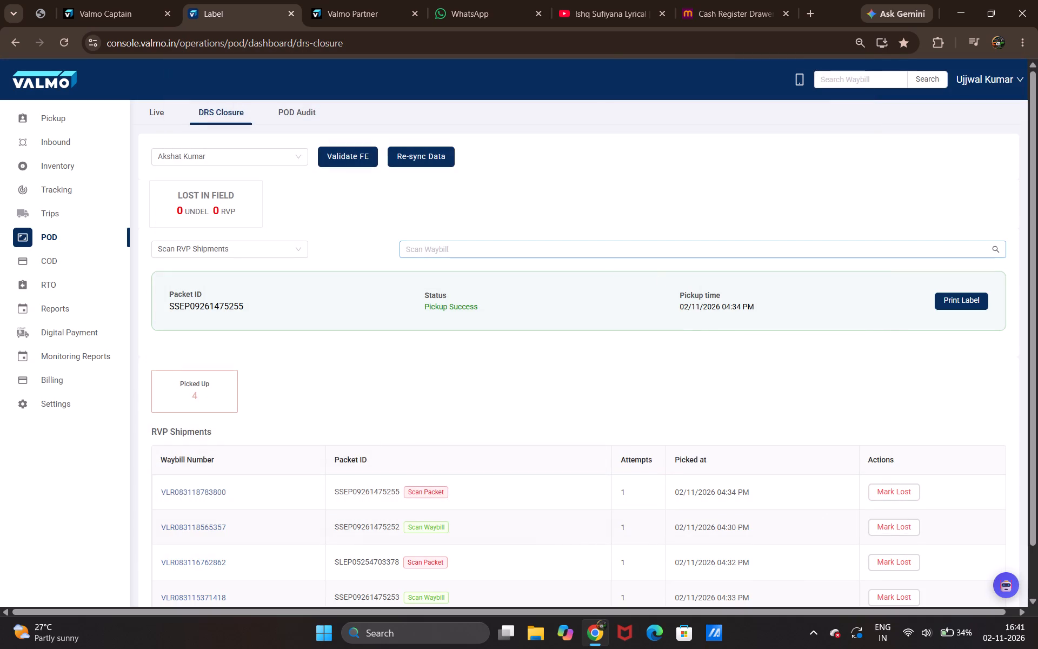
click(658, 251)
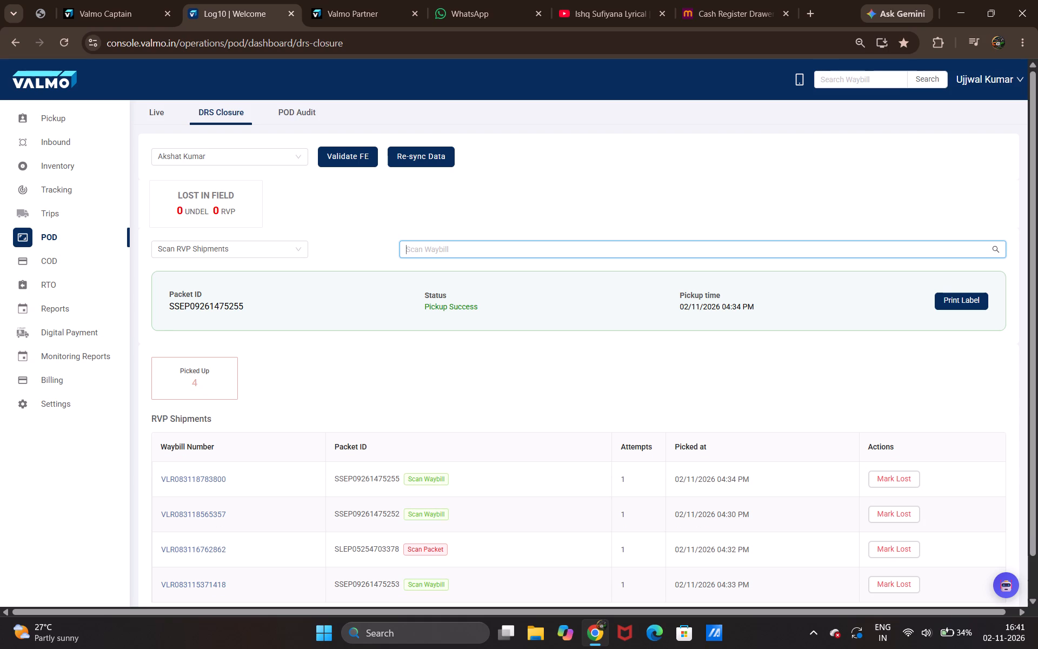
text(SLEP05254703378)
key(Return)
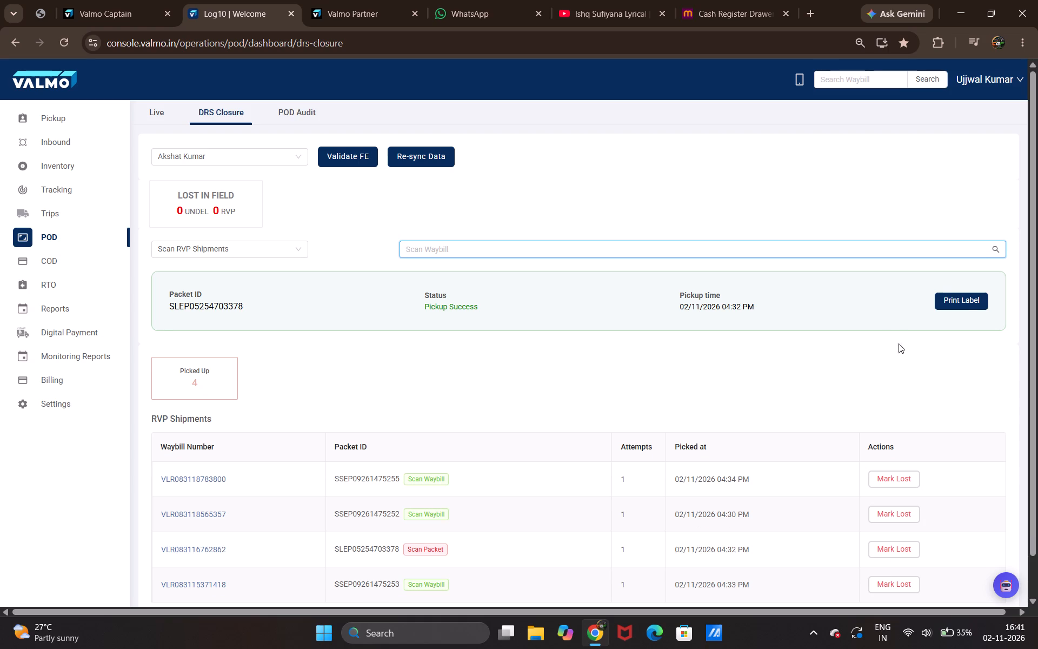
click(966, 297)
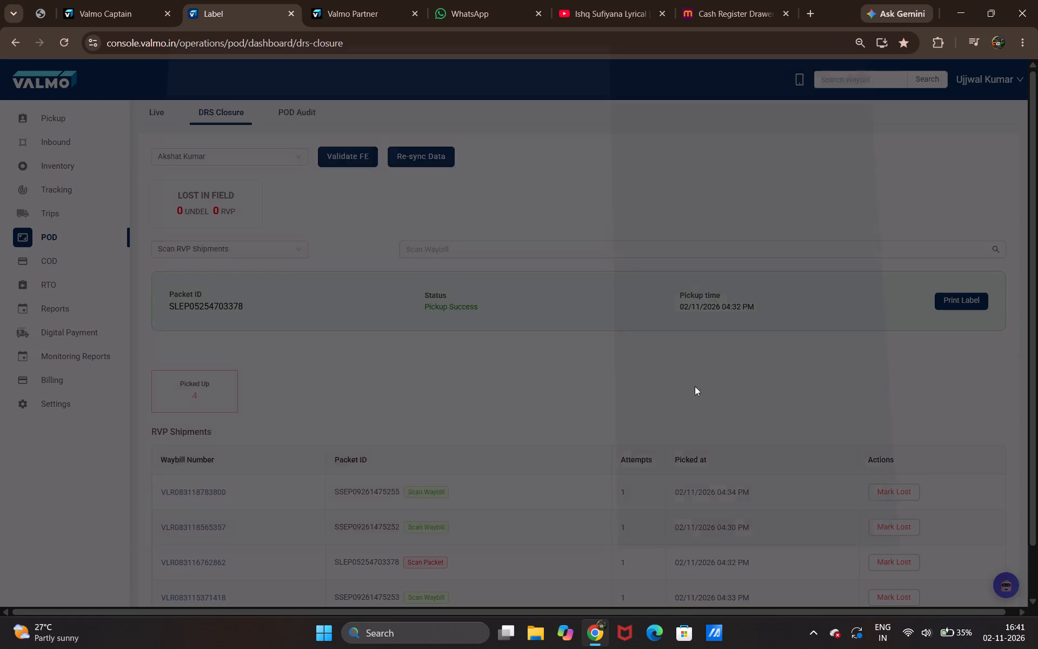
click(777, 493)
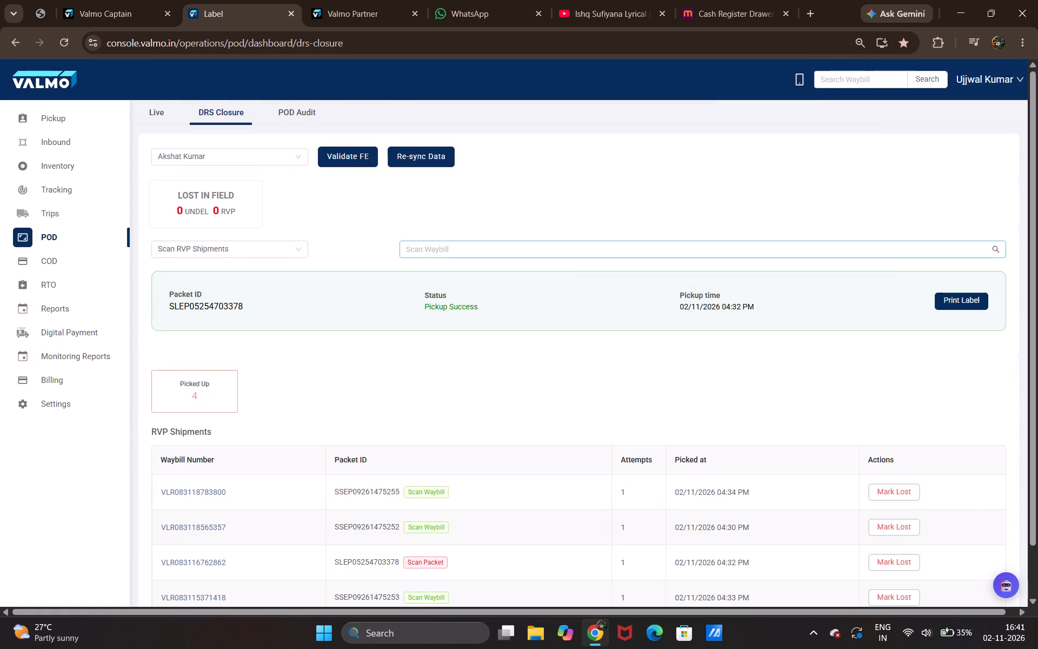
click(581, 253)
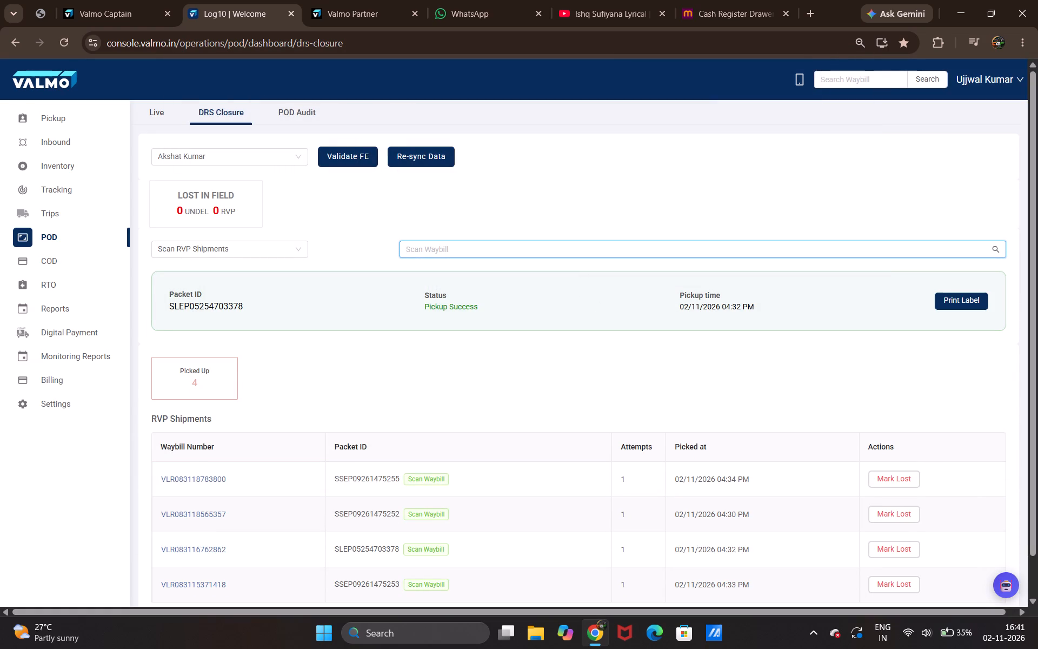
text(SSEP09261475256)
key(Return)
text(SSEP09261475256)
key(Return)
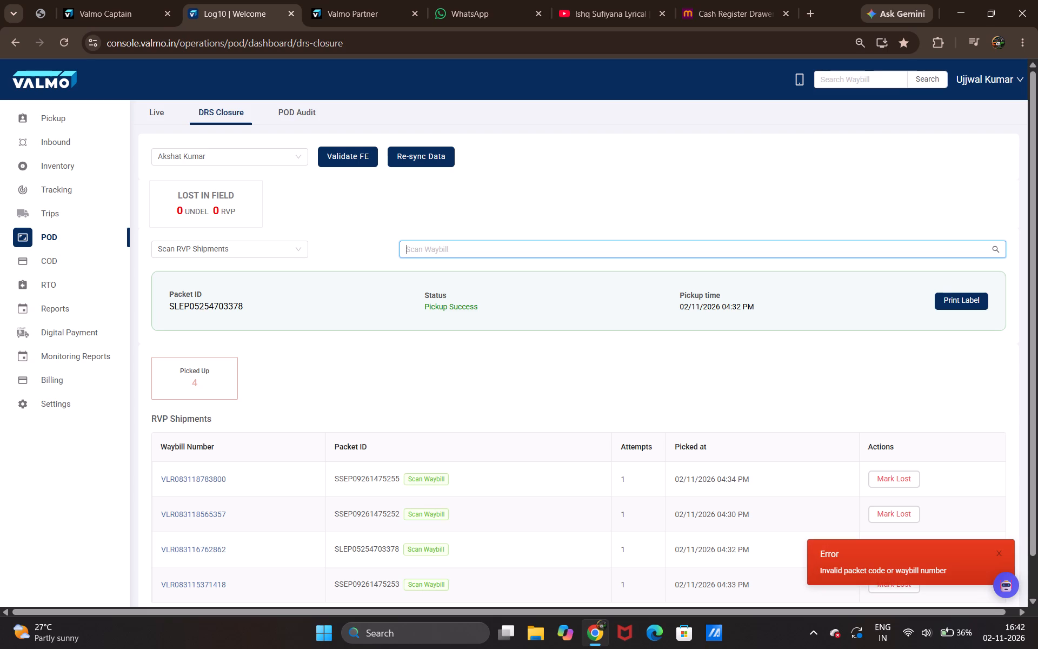
Re-sync the selected executive's shipment data to update the RVP list.
click(423, 155)
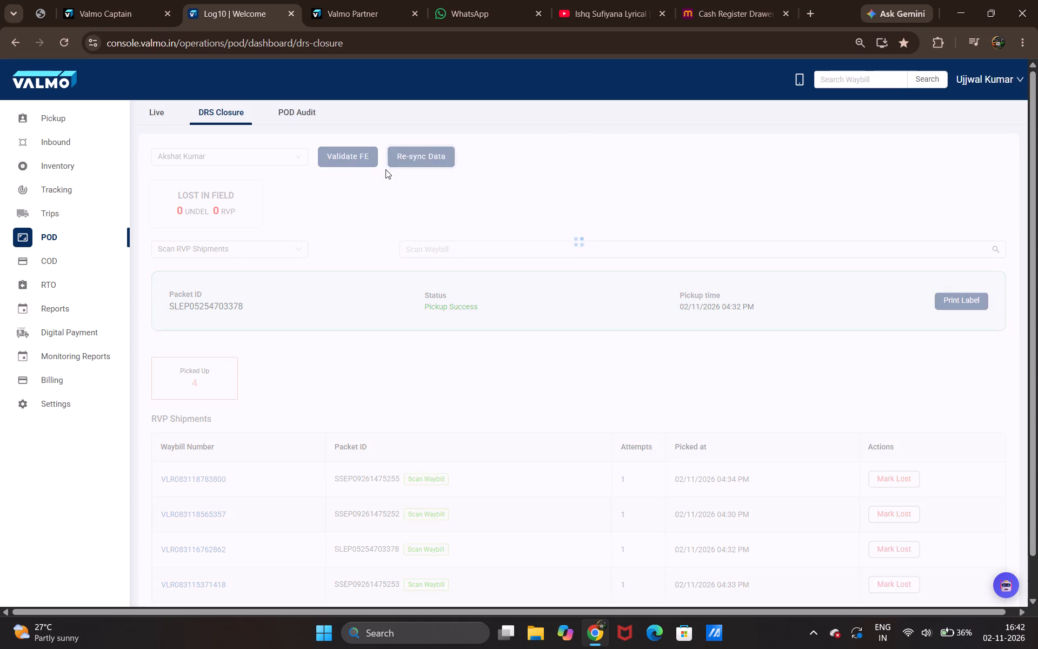
scroll(404, 197, down, 2)
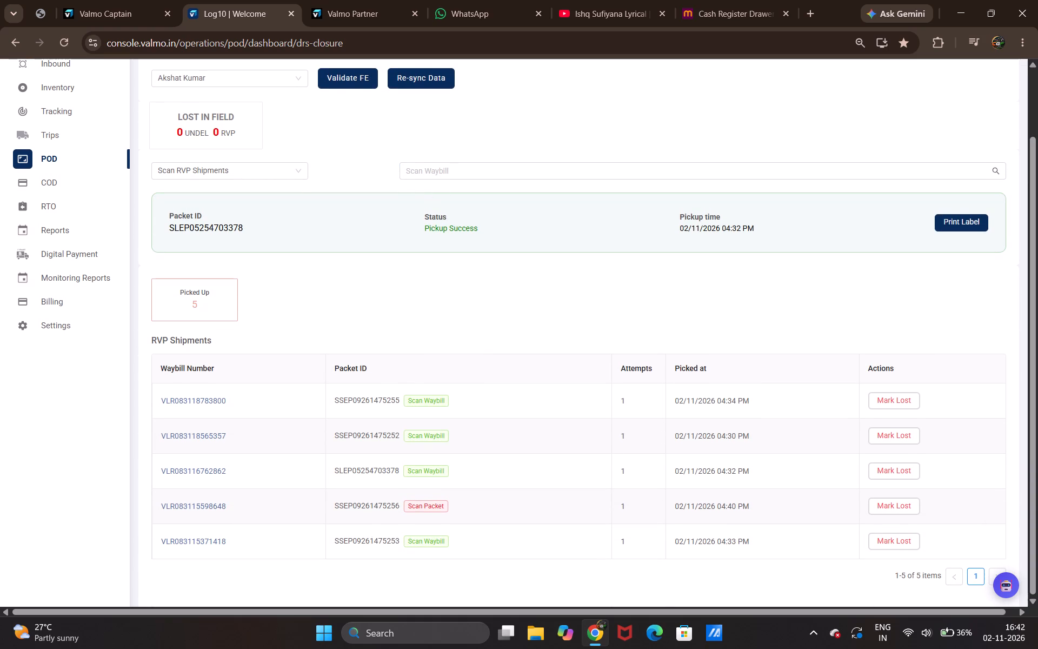
click(449, 168)
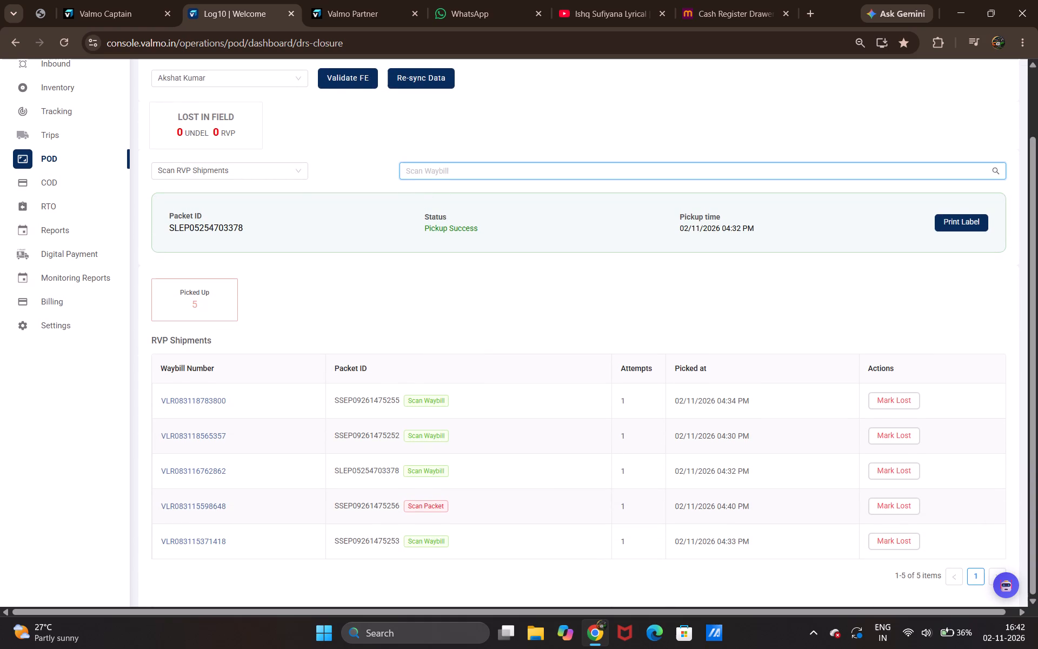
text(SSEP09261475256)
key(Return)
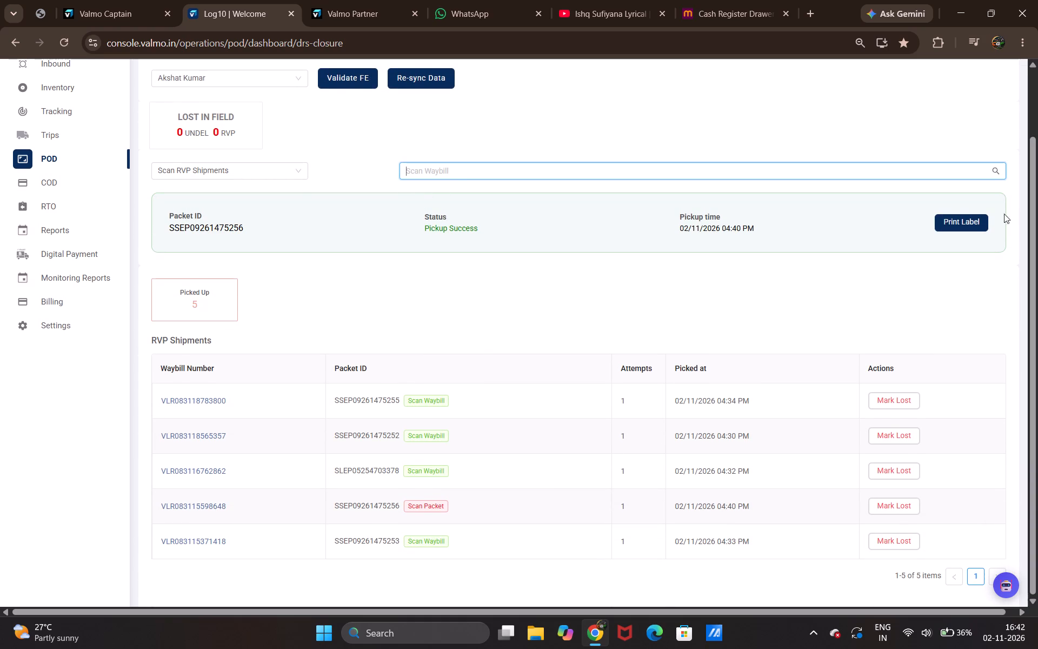
click(971, 224)
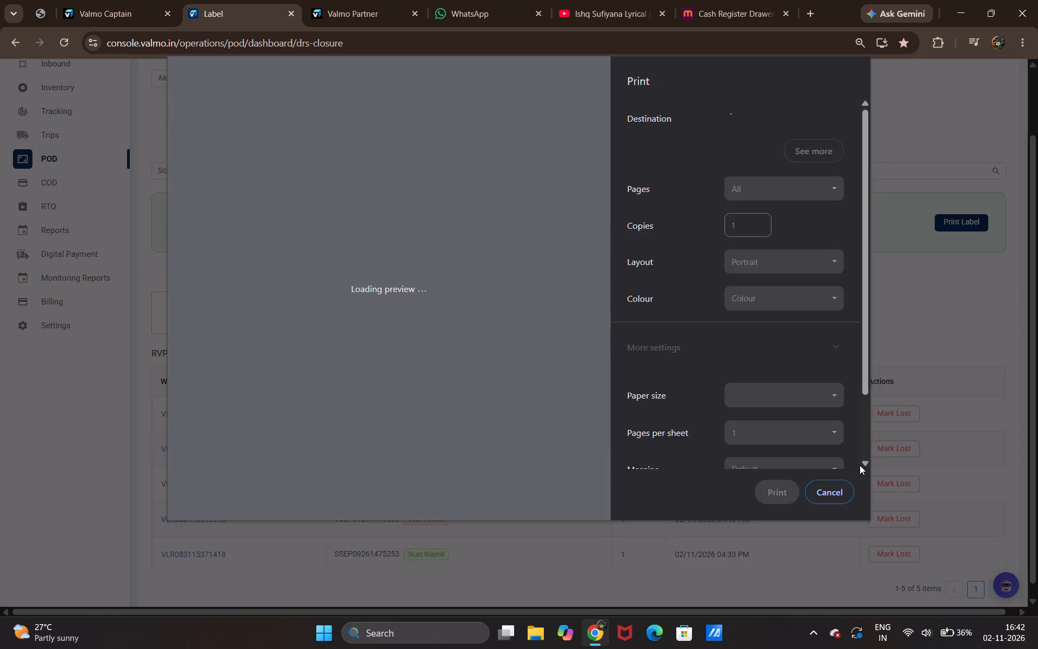
click(784, 491)
click(663, 171)
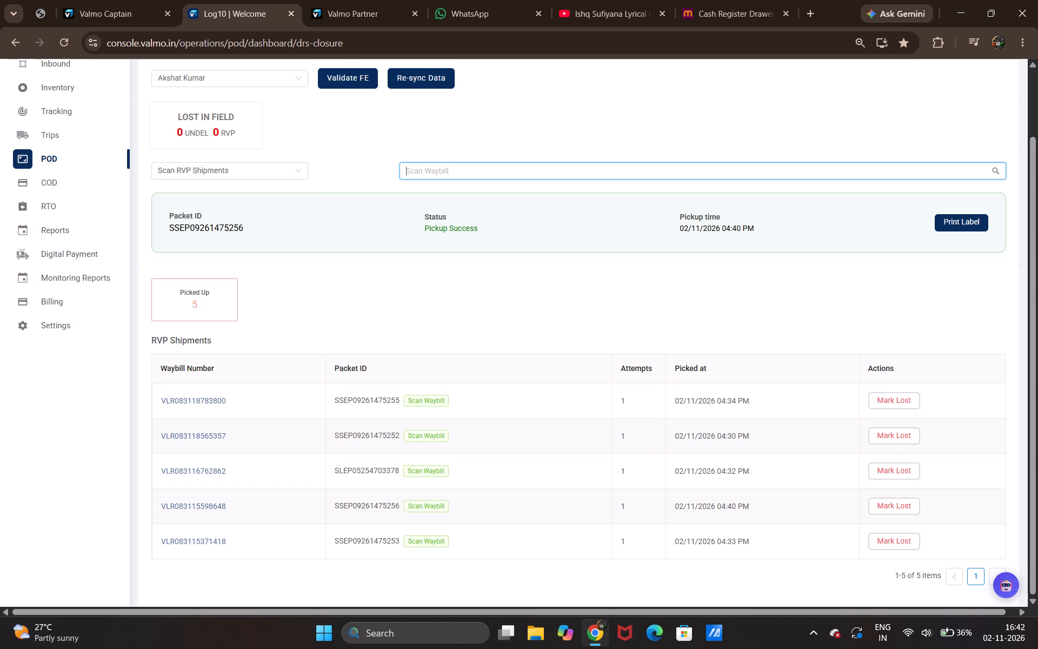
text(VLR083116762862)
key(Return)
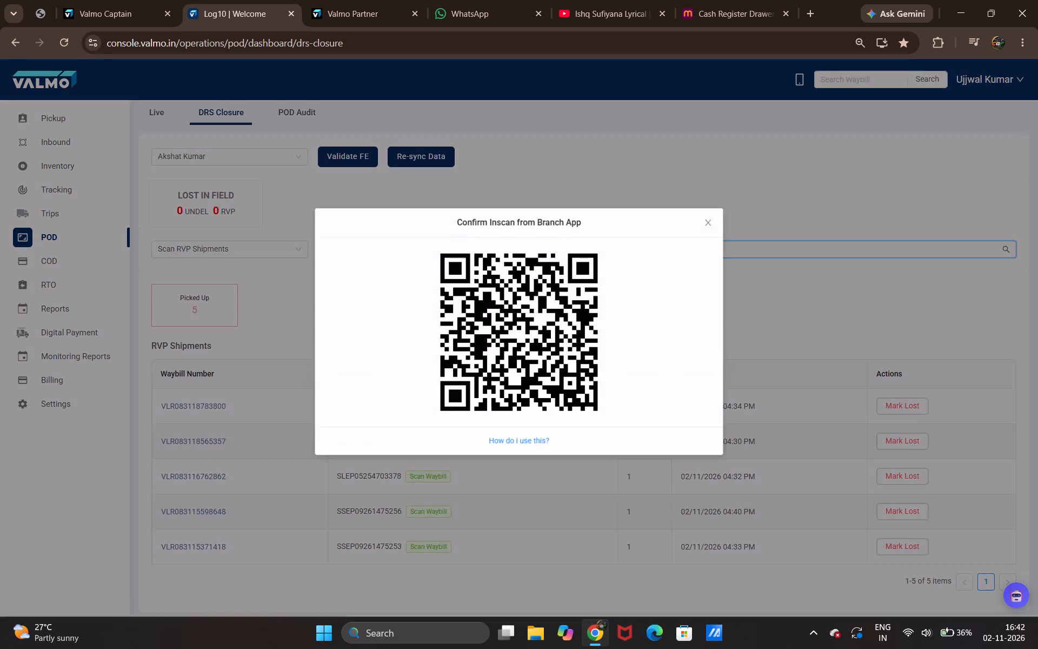
click(707, 218)
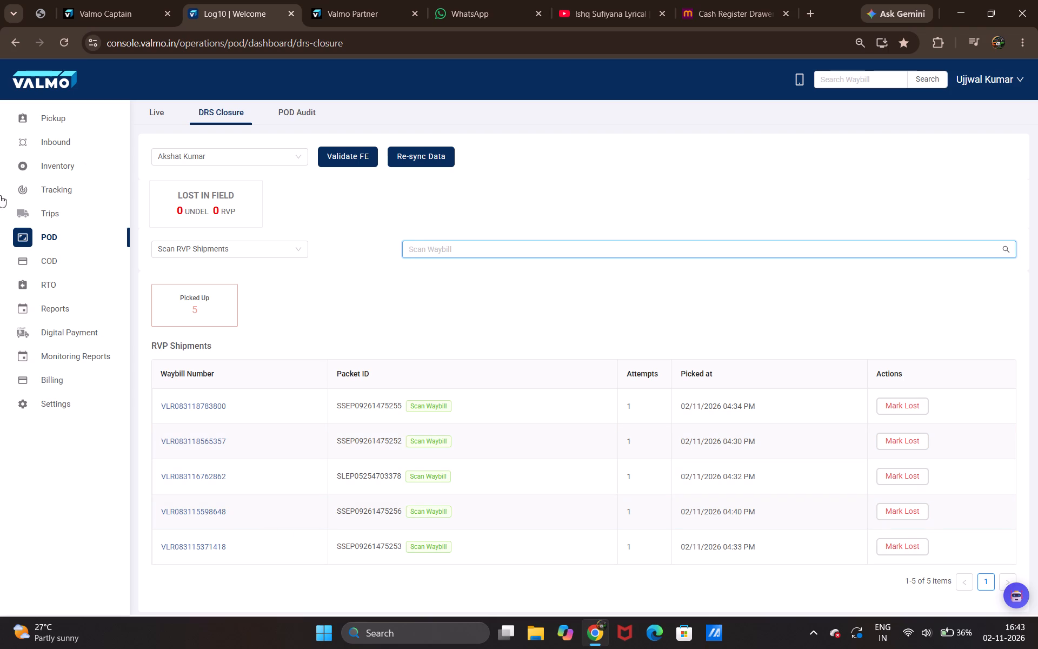
Switch the selected delivery executive in DRS Closure to Ankit to load that executive's RVP shipments.
click(222, 155)
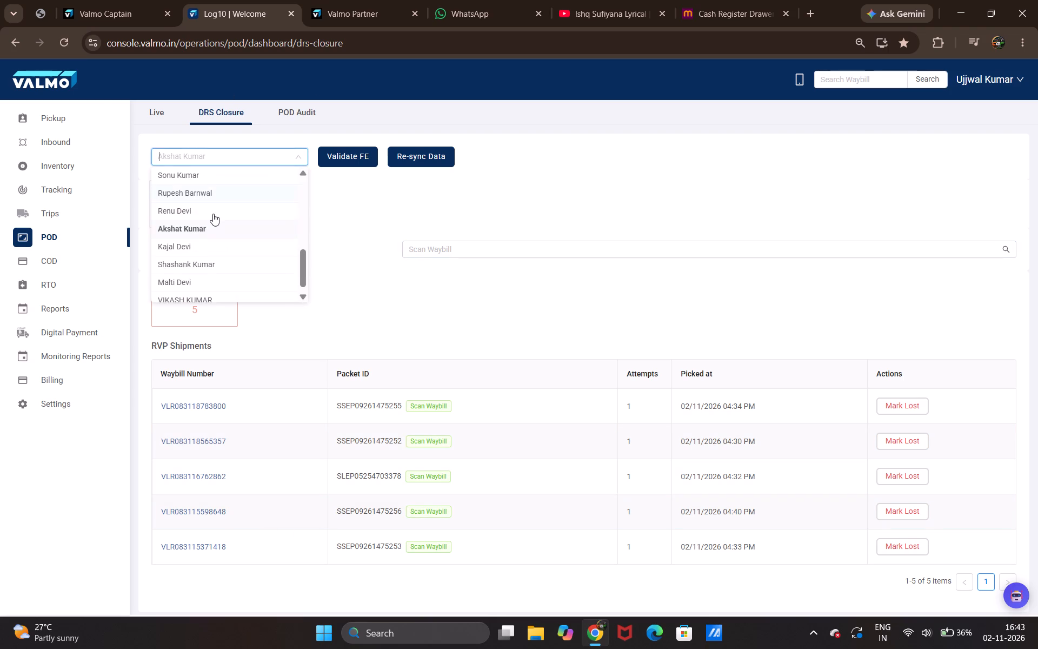
scroll(208, 233, down, 5)
scroll(210, 265, up, 8)
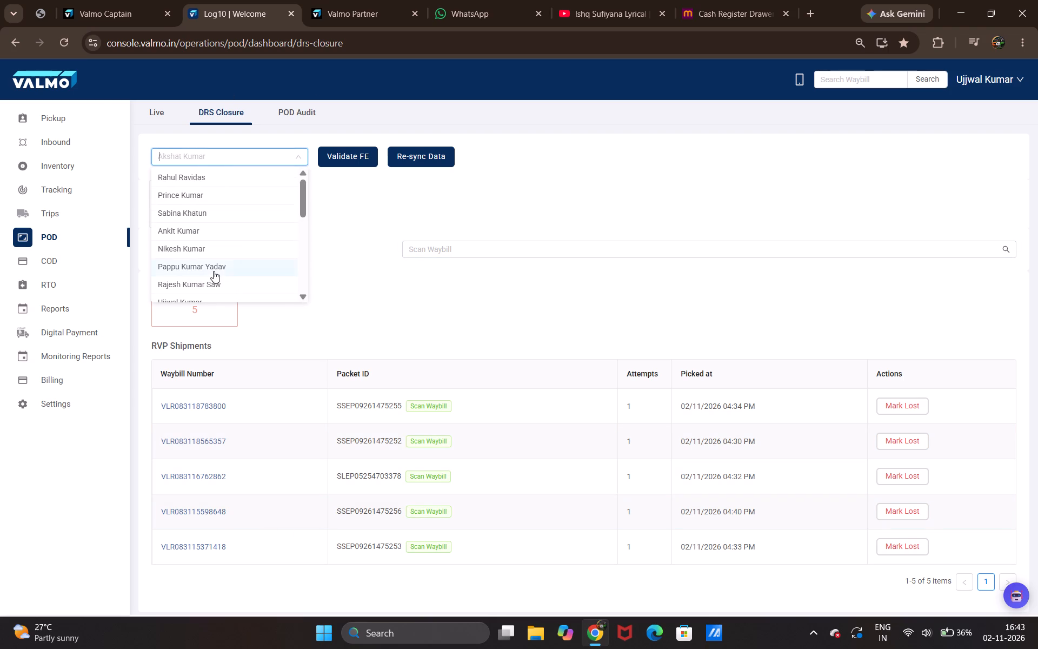
scroll(214, 271, up, 2)
click(197, 231)
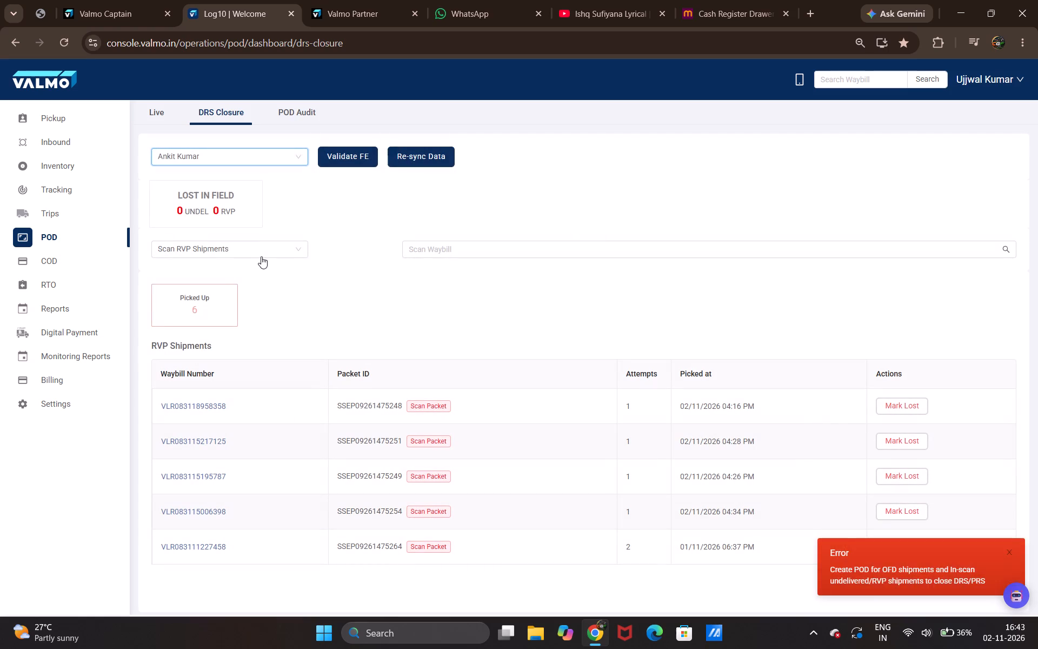
click(261, 256)
click(437, 246)
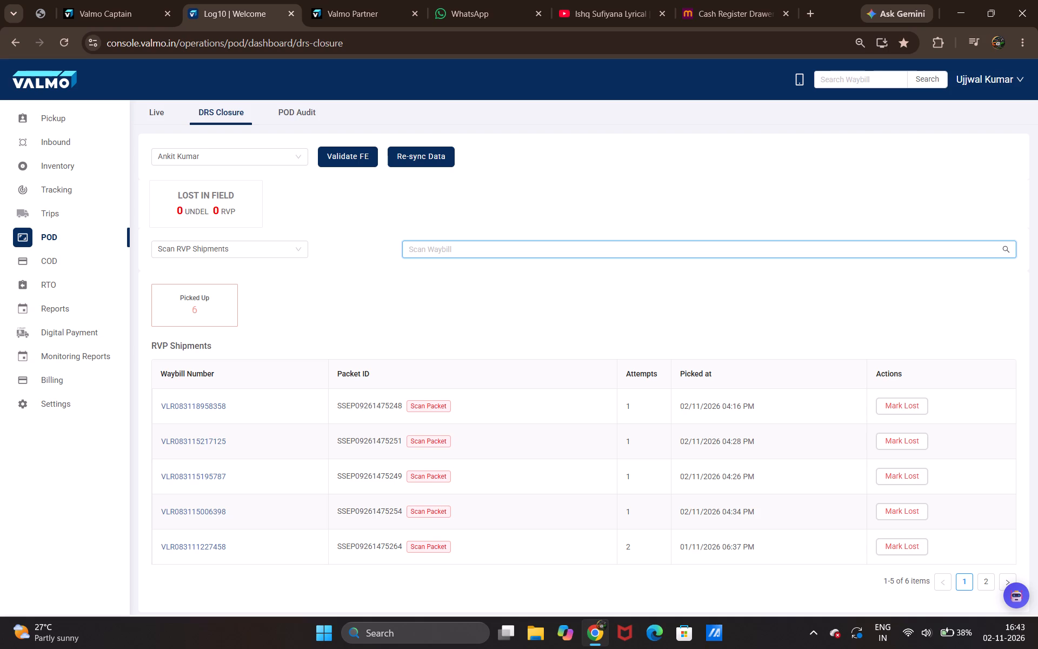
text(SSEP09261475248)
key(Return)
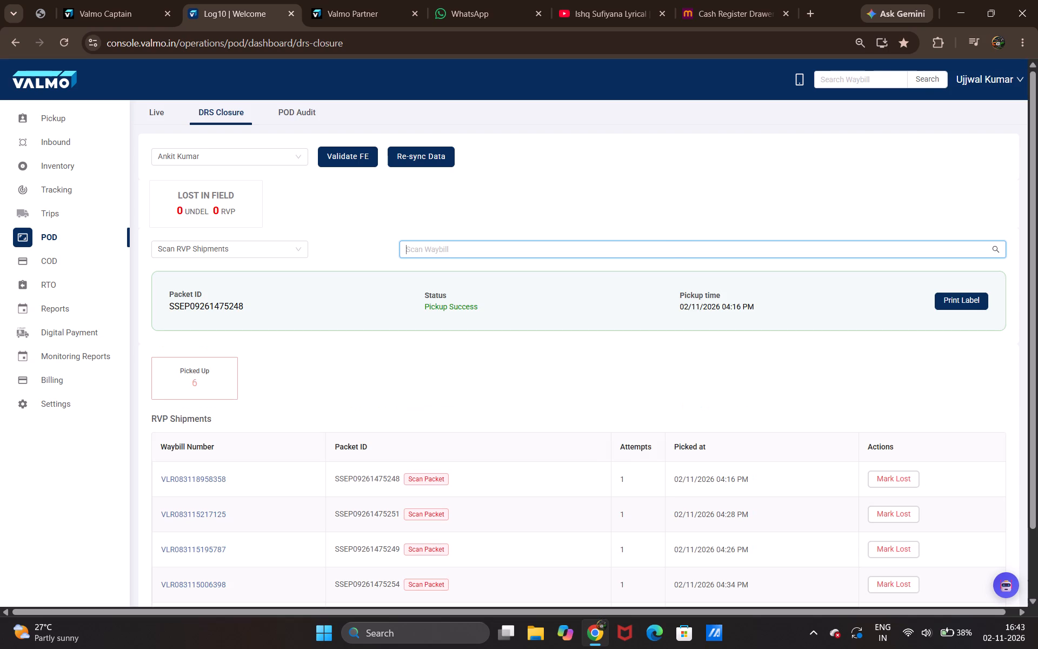
click(944, 301)
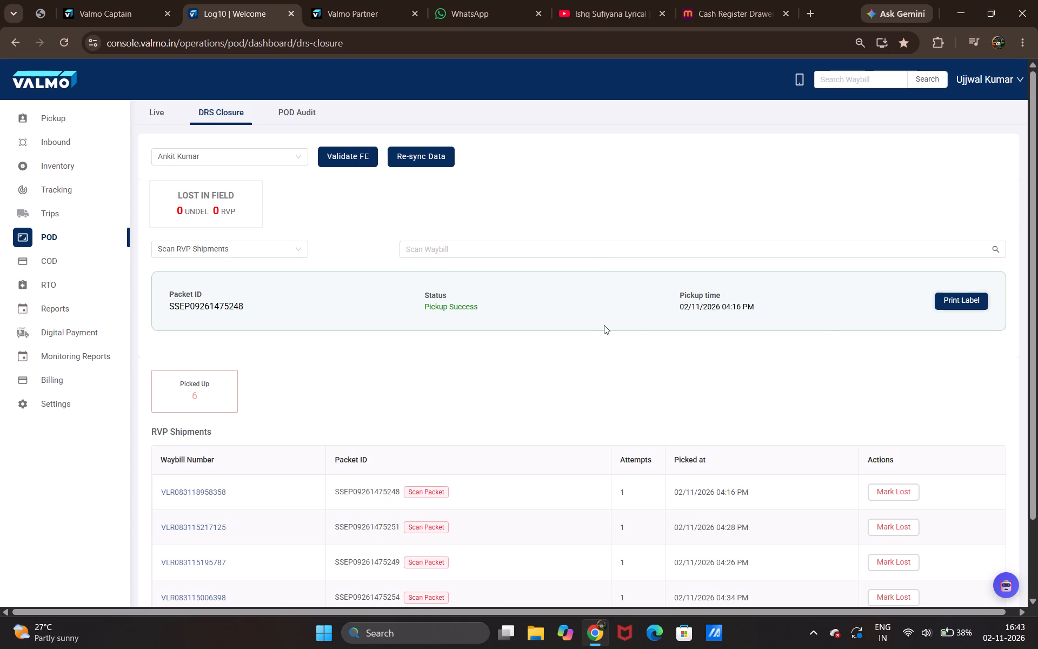
click(775, 489)
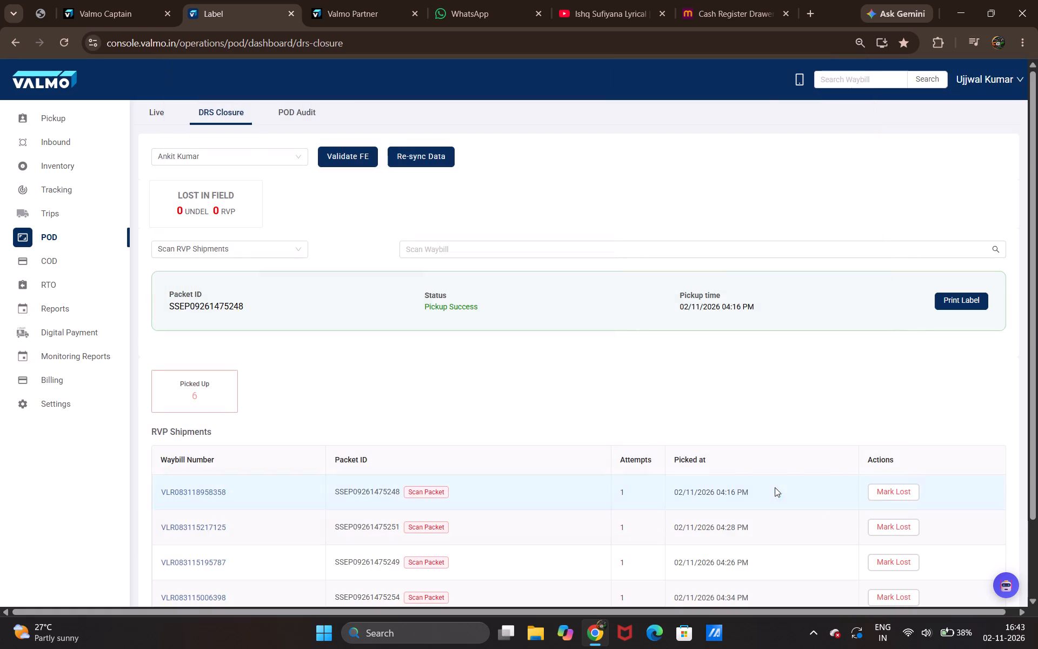
click(636, 250)
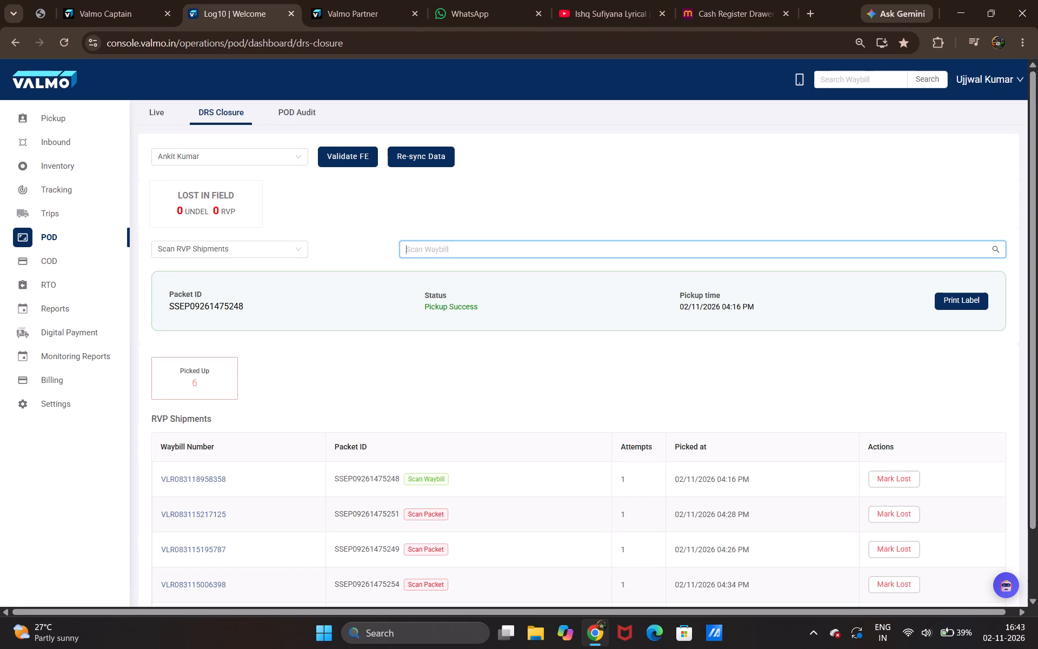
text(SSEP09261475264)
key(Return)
click(949, 304)
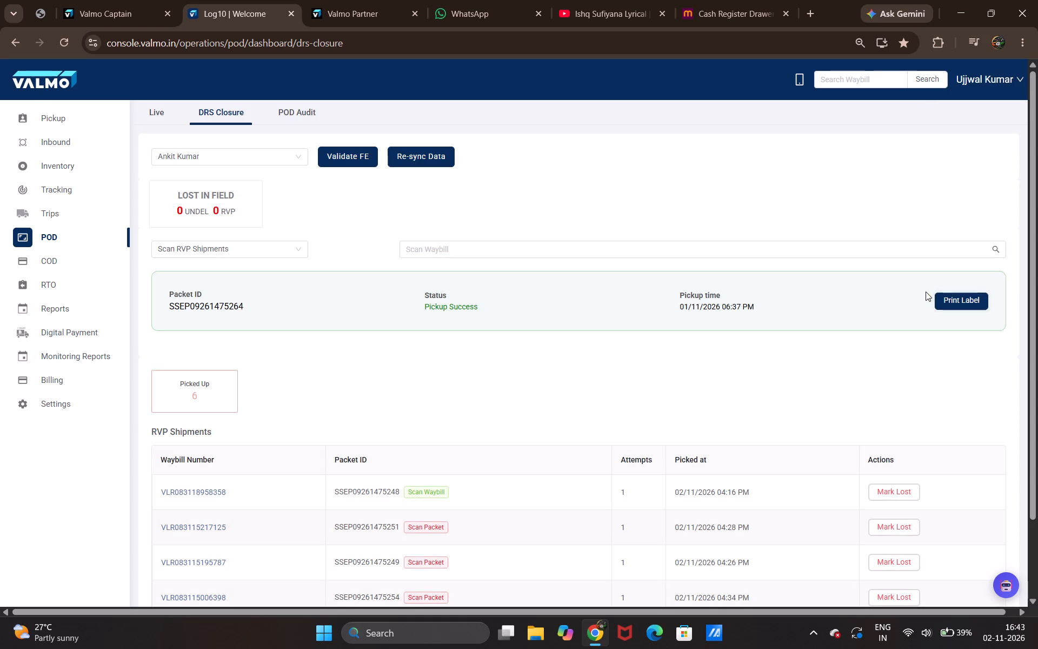
click(781, 492)
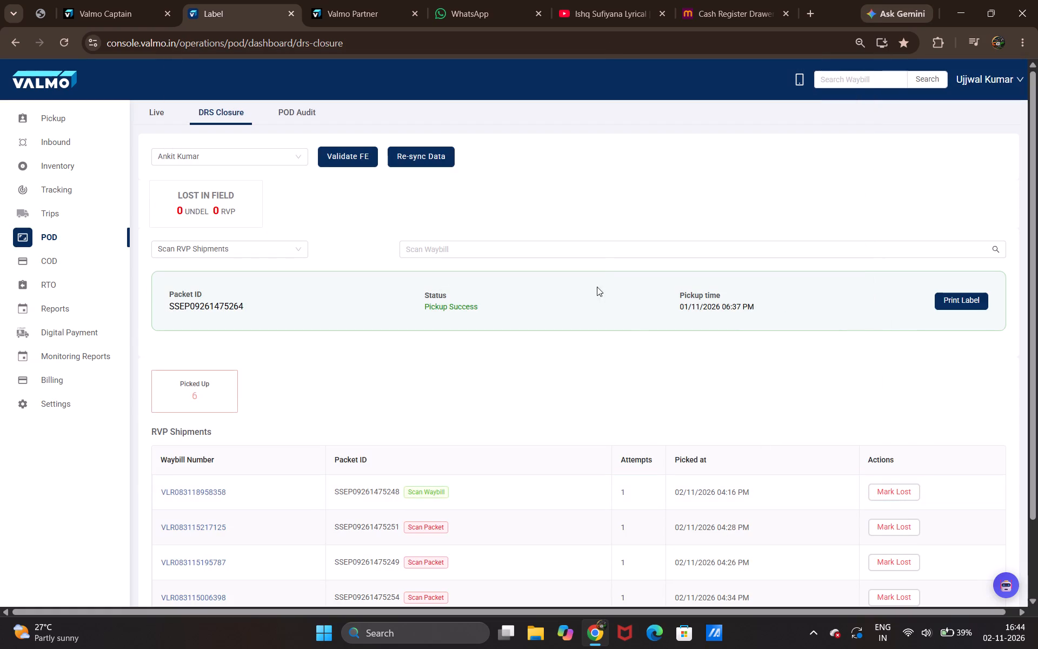
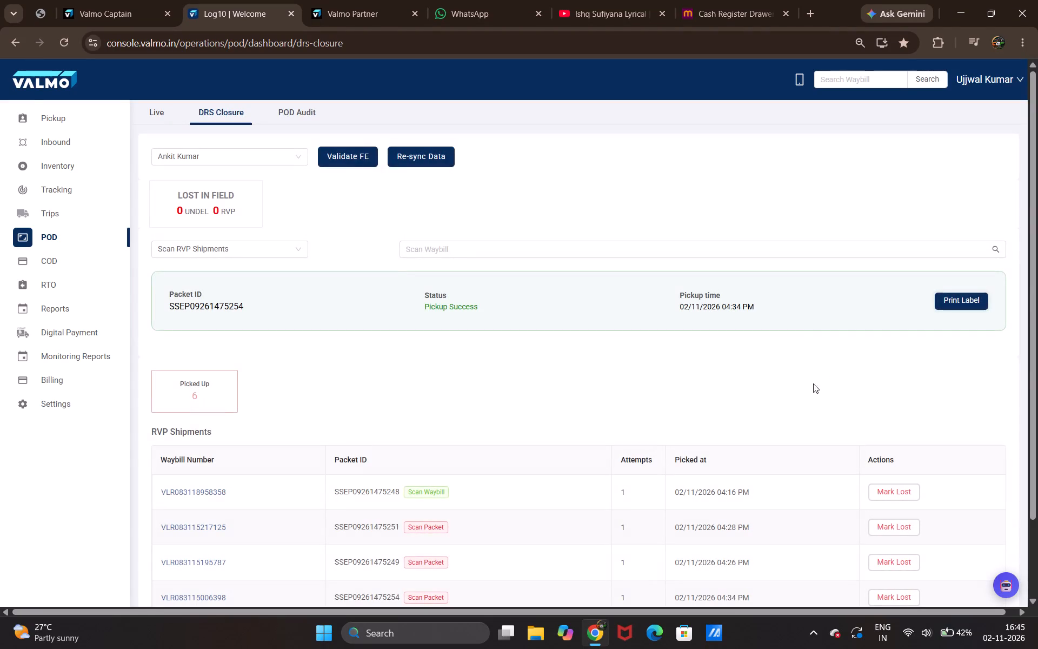
click(779, 497)
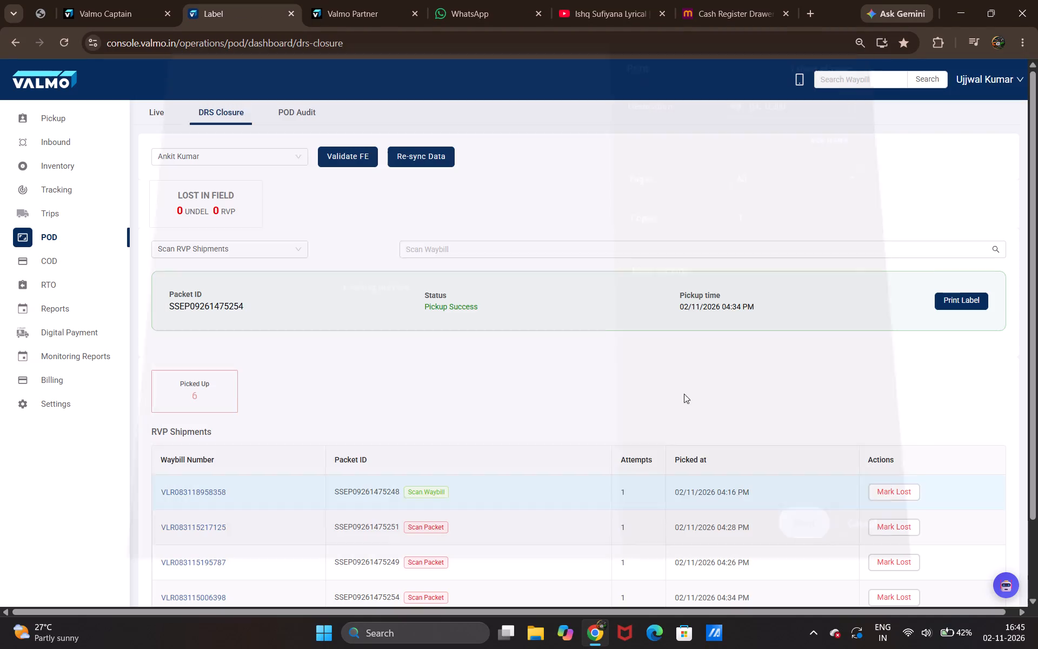
click(590, 248)
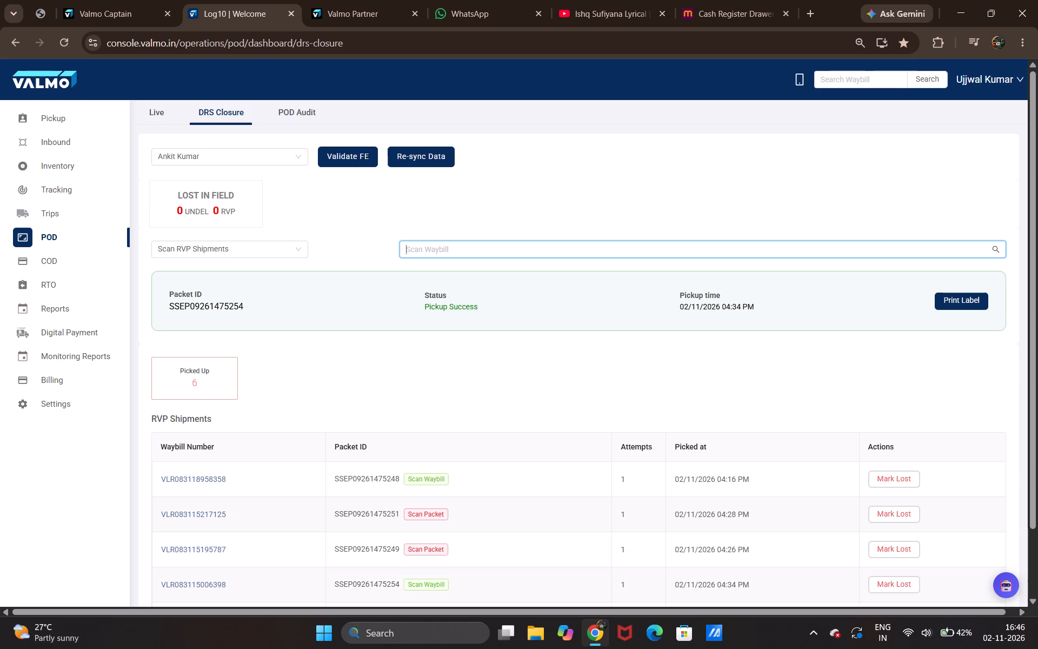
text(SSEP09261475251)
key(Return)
click(949, 302)
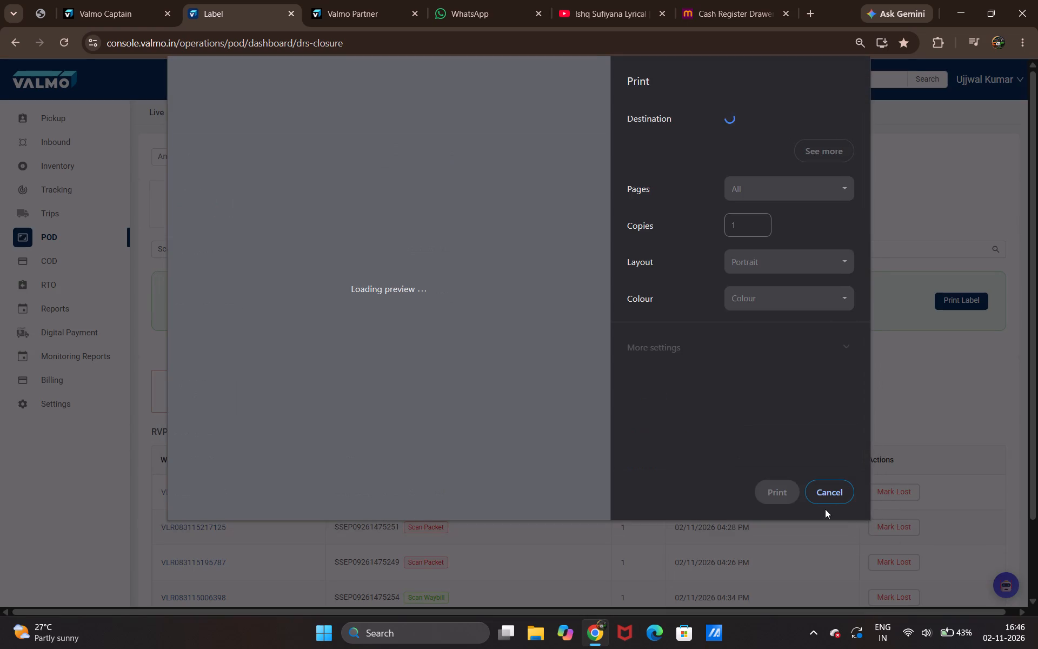
click(776, 497)
Start scanning the next RVP packet for the selected delivery executive.
click(571, 252)
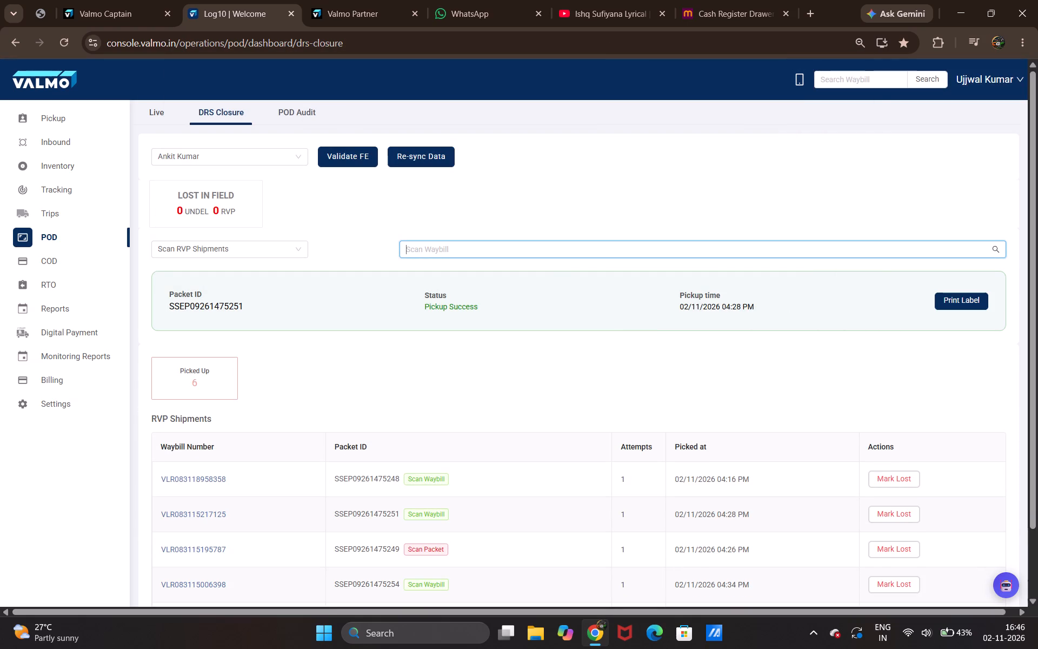
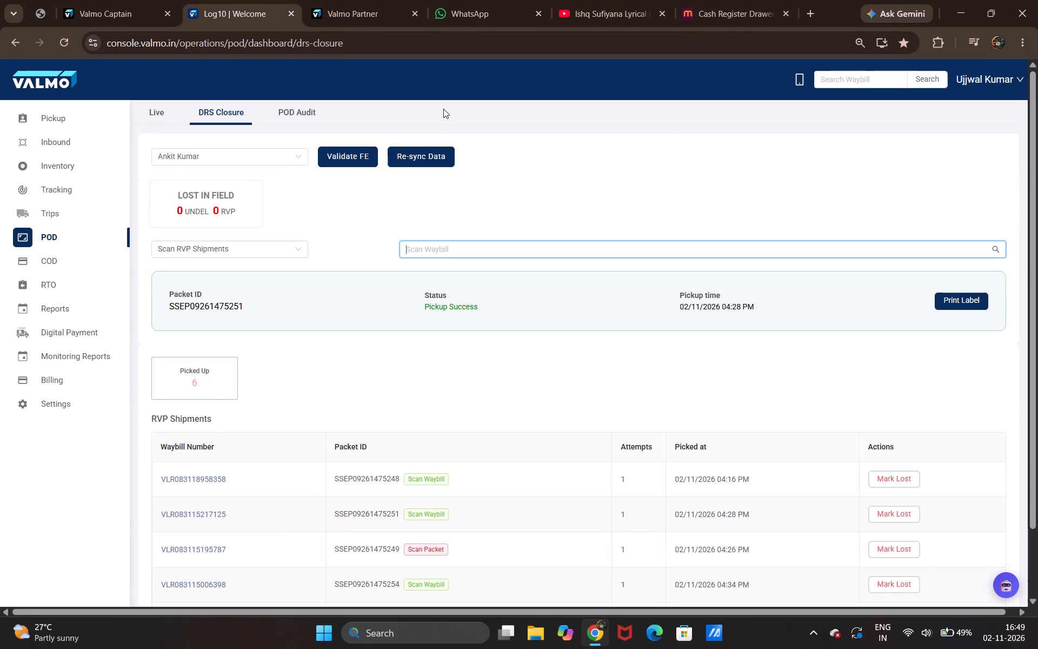
click(424, 147)
scroll(443, 243, down, 4)
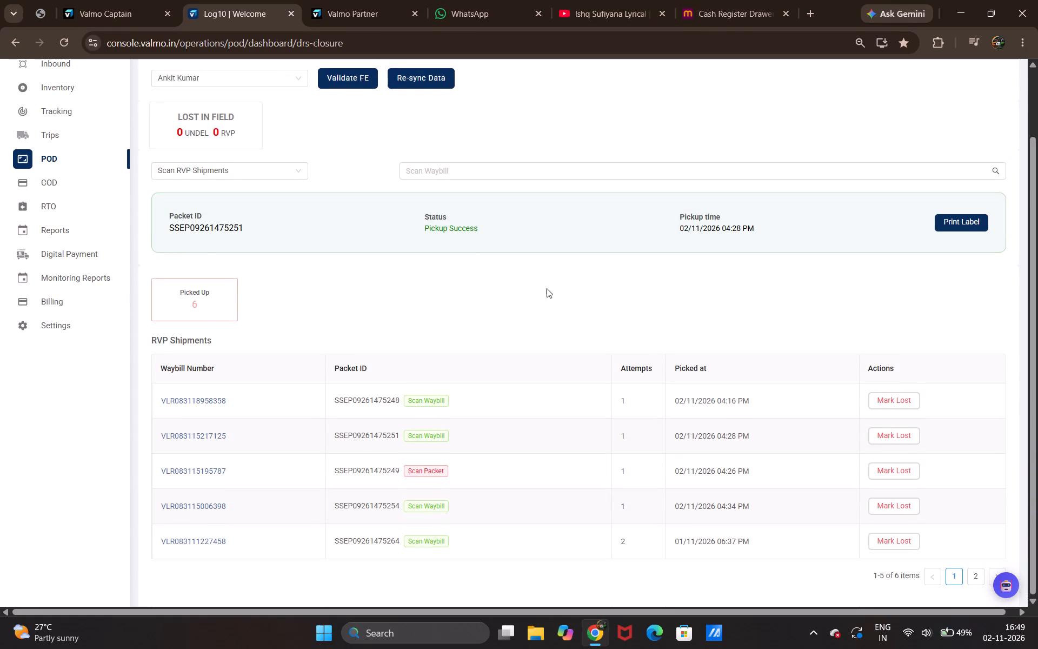
click(474, 169)
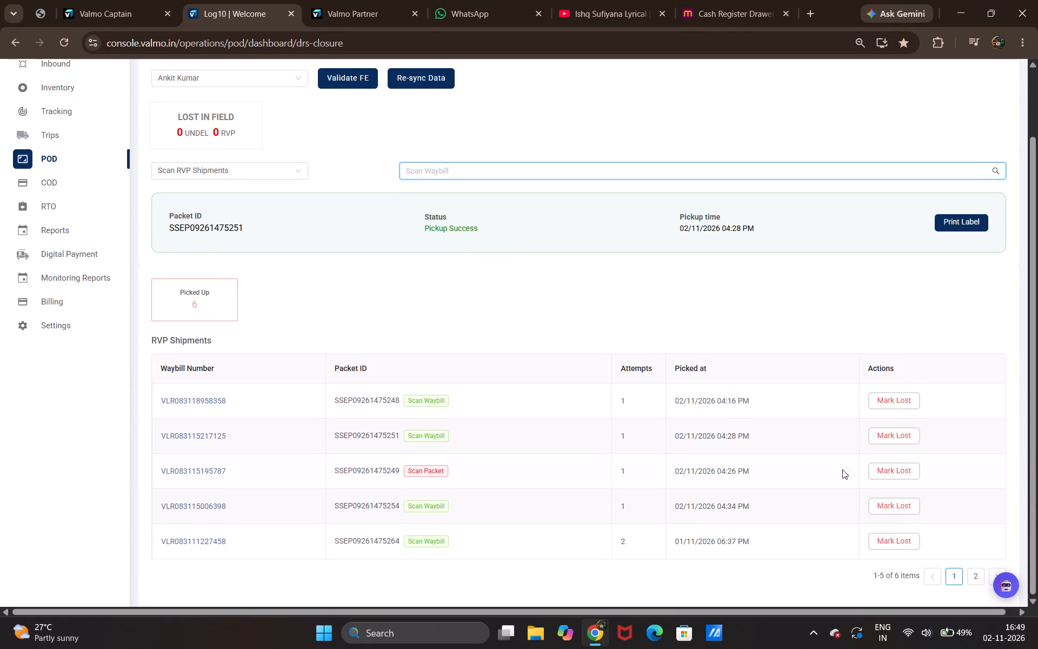
click(975, 573)
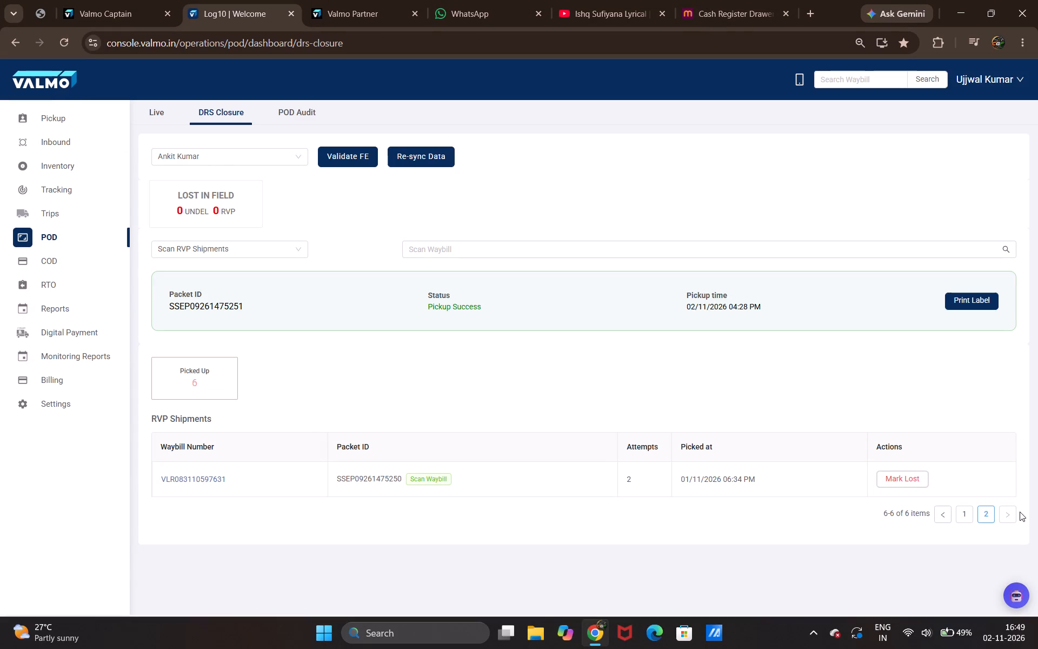
click(964, 513)
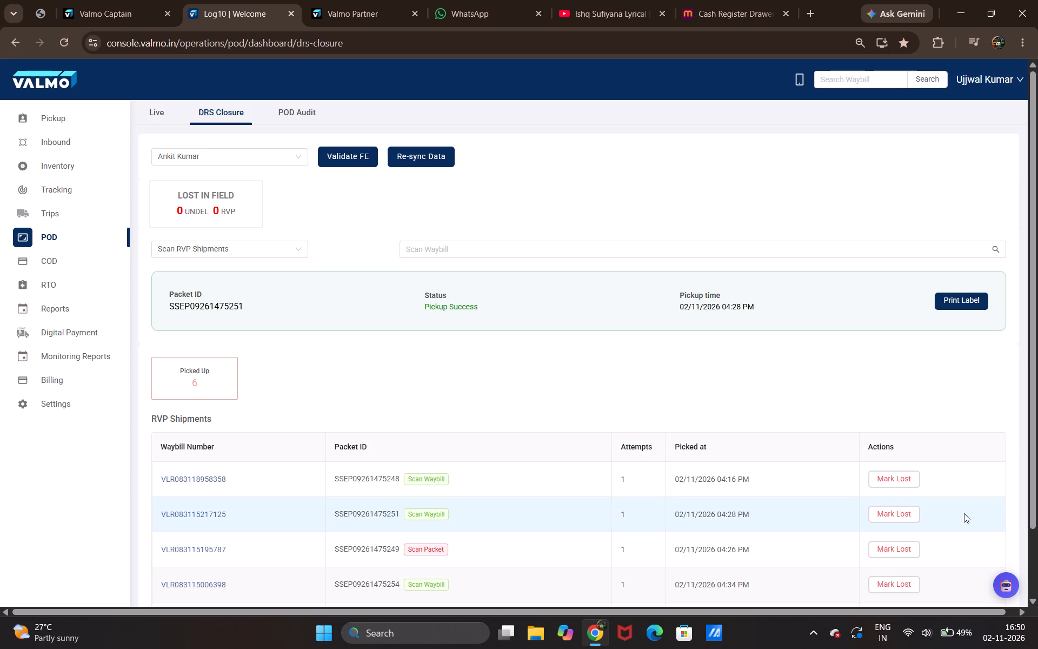
click(693, 247)
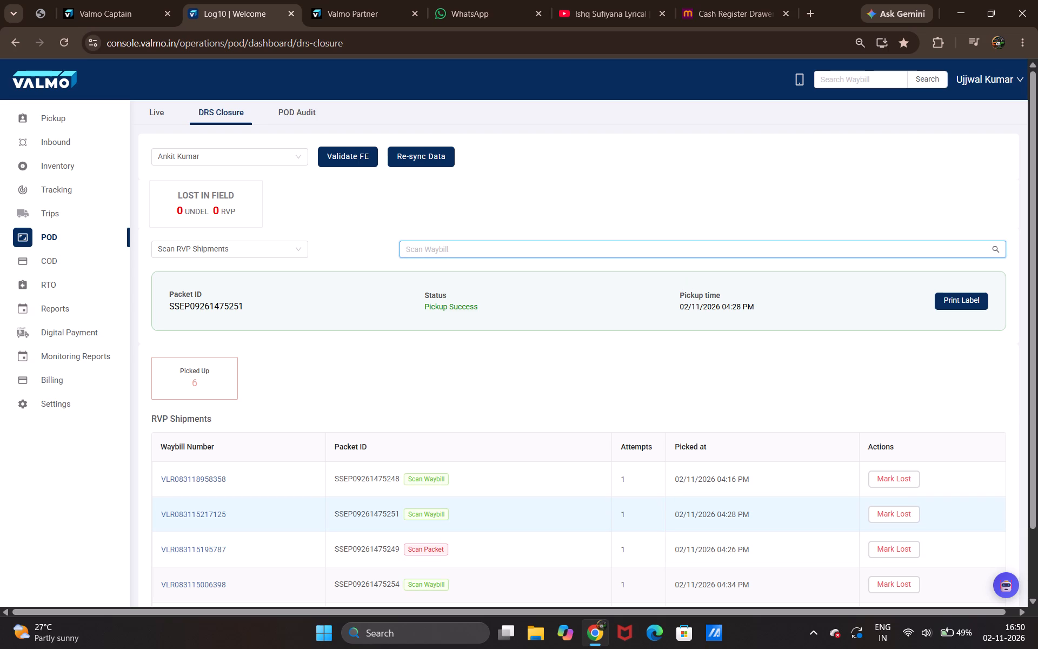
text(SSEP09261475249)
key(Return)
click(959, 303)
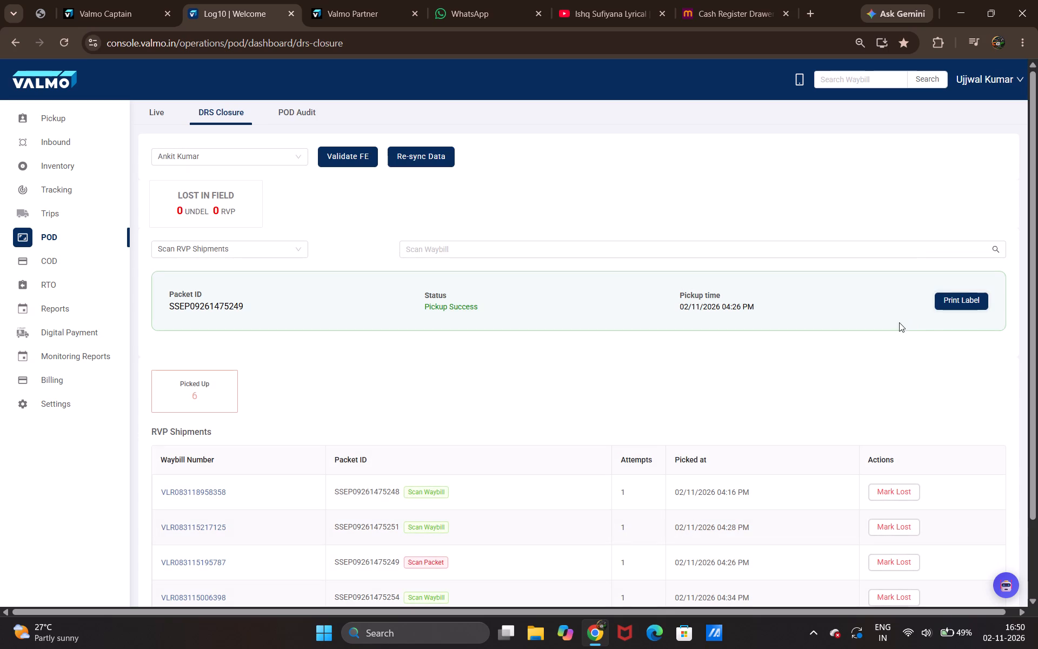
click(773, 489)
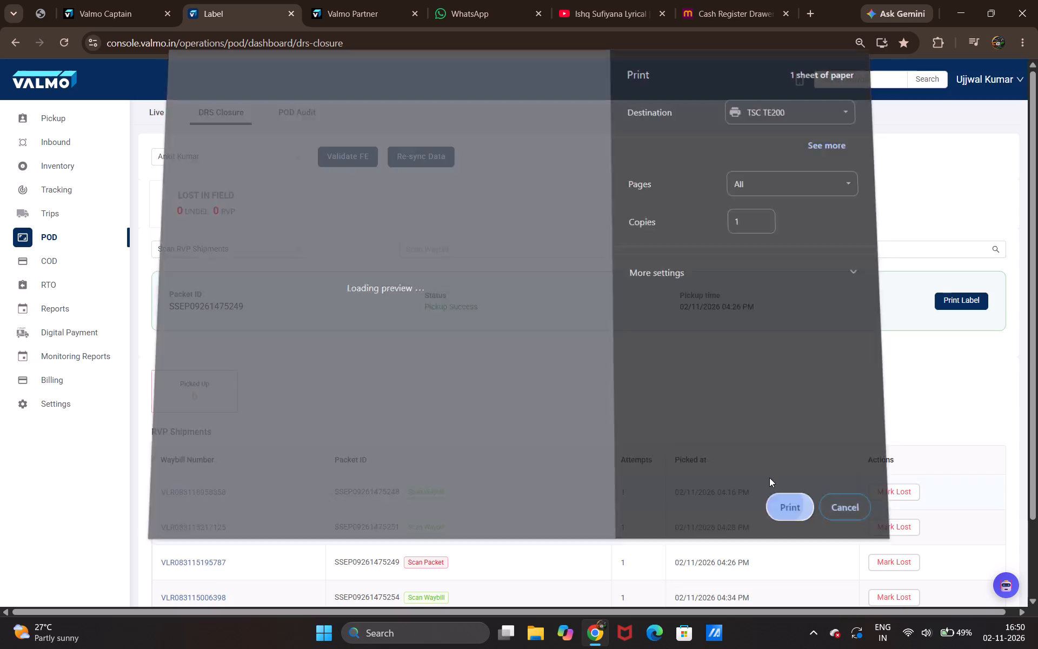
click(610, 257)
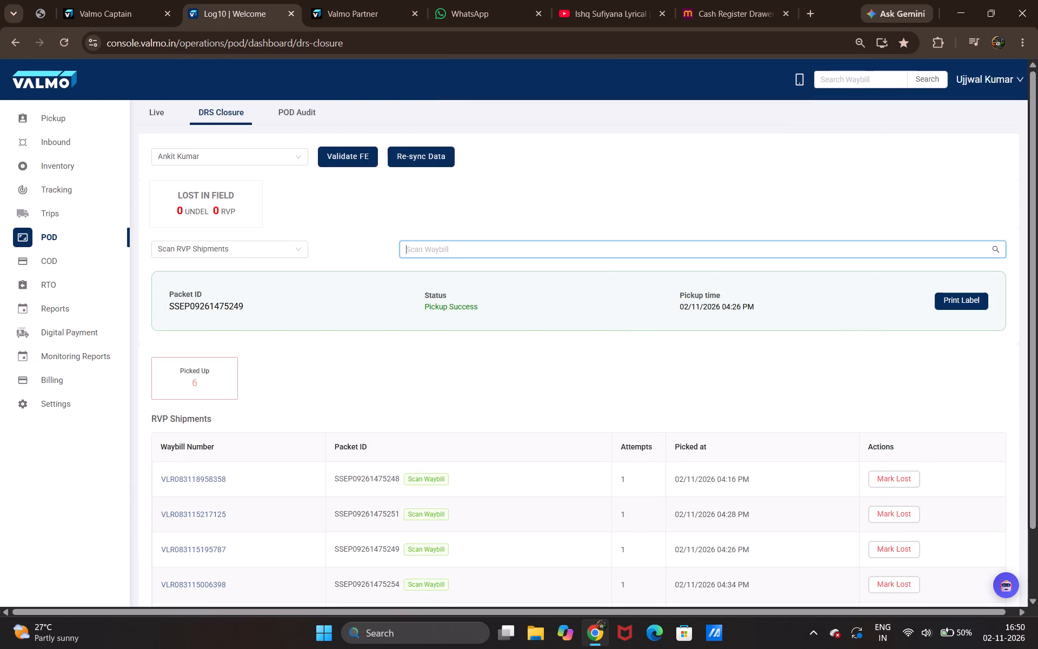
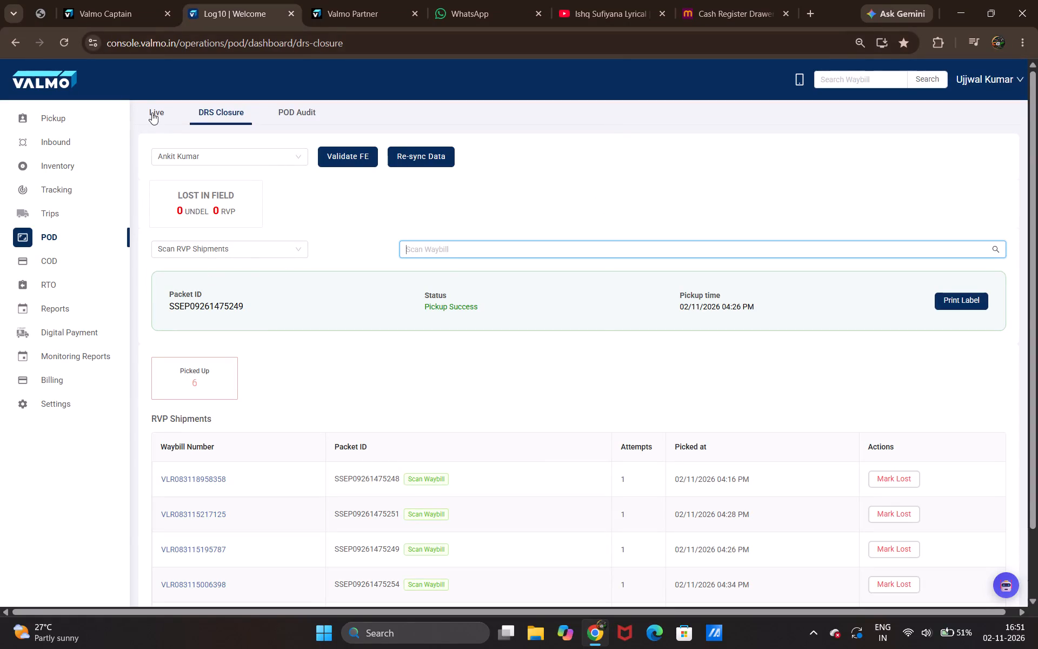
Open the Manage Reverse Pickup list and review the shipments' pickup statuses and assigned field executives.
click(59, 120)
scroll(315, 205, down, 4)
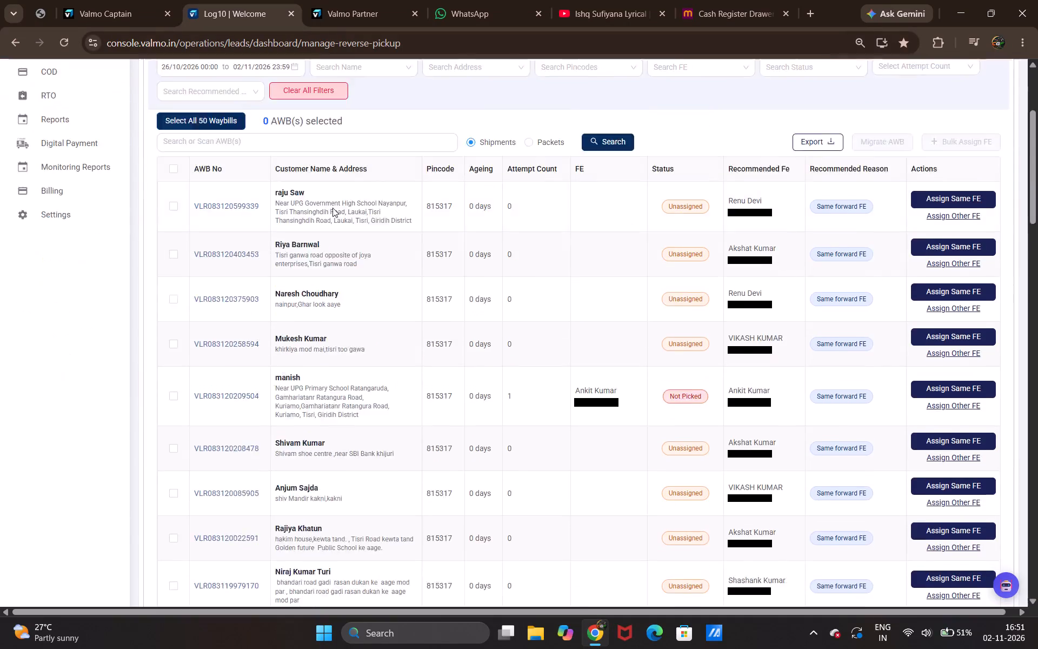
scroll(332, 208, down, 1)
scroll(540, 269, down, 11)
scroll(625, 303, down, 9)
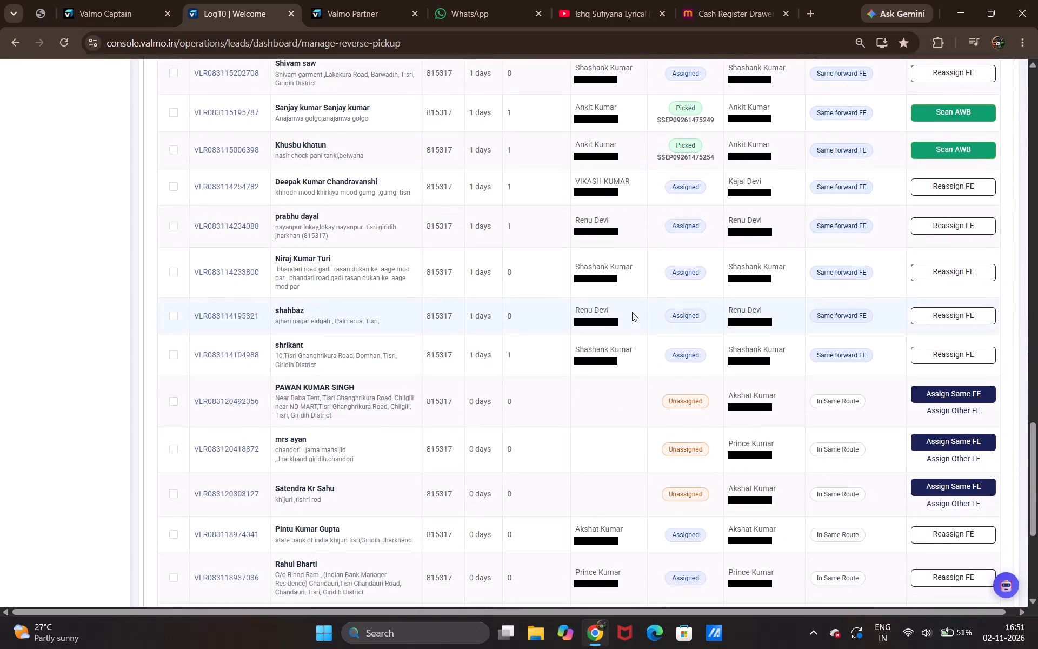
scroll(646, 343, up, 5)
scroll(644, 349, down, 16)
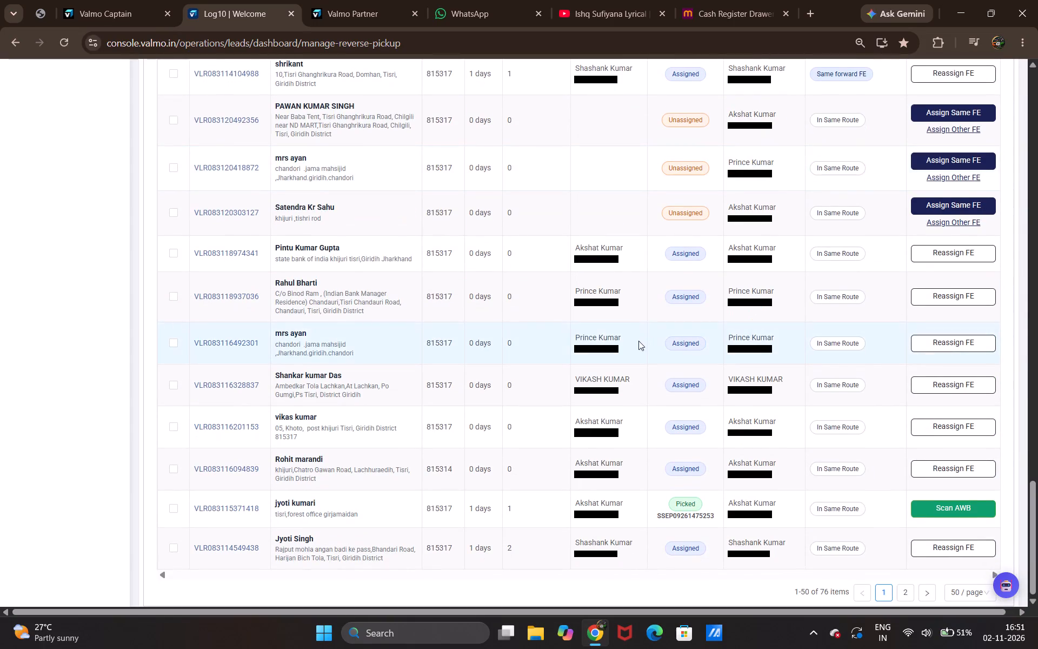
scroll(638, 341, down, 1)
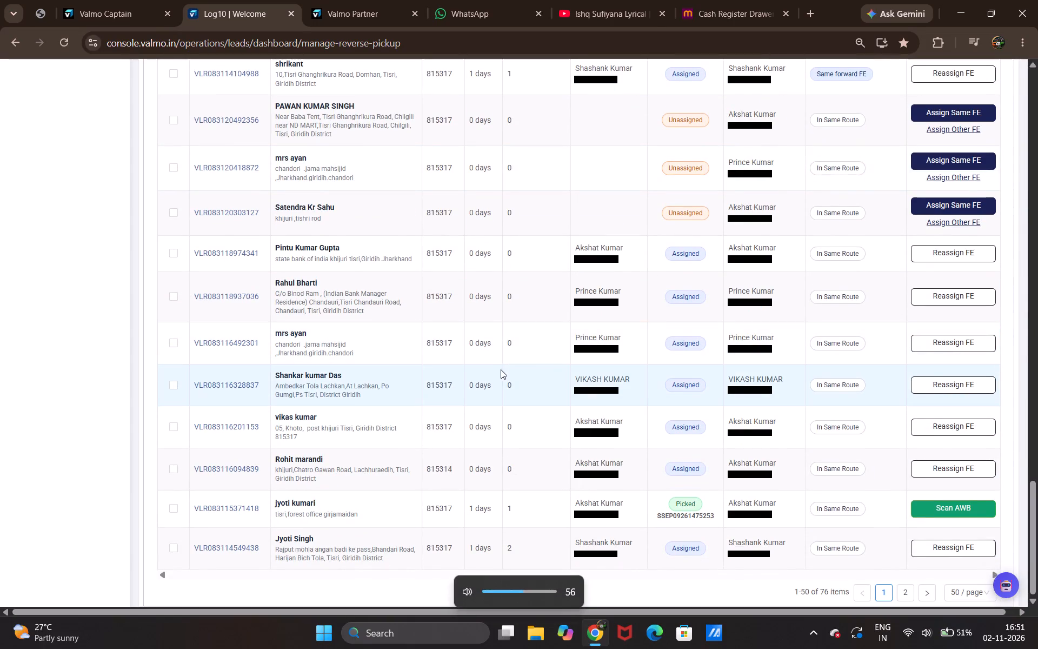
scroll(505, 345, up, 20)
scroll(505, 345, up, 15)
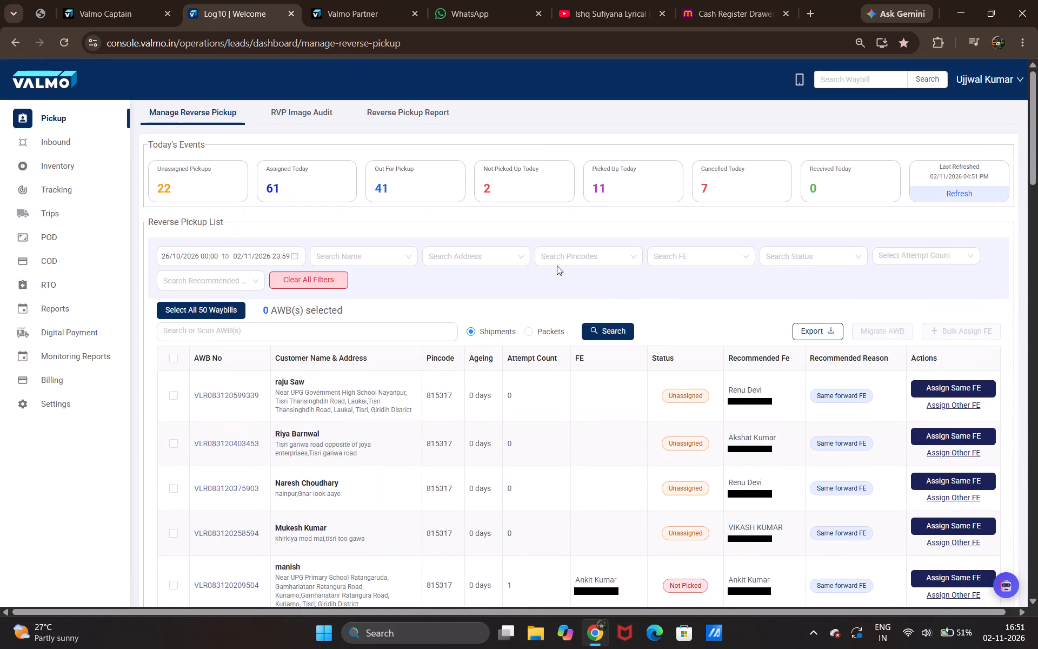